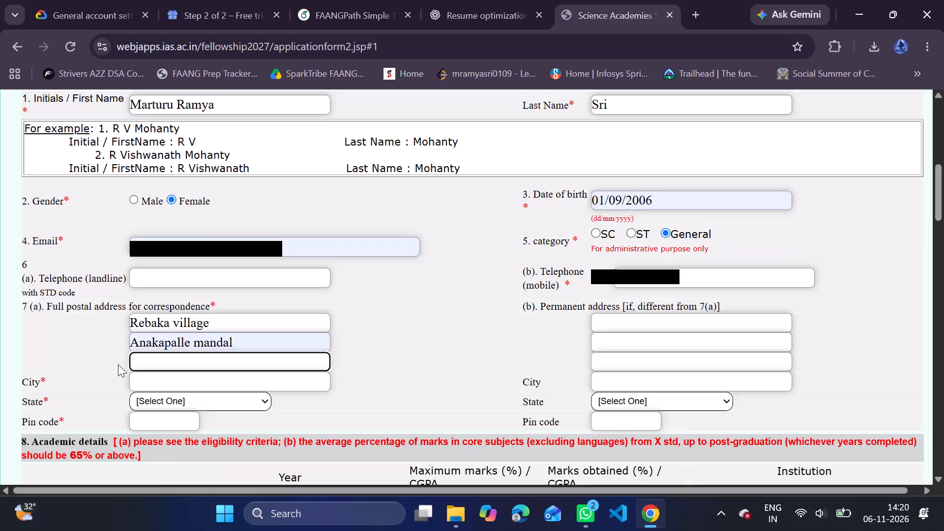
Enter the district in the third line of the full postal address for correspondence.
left_click(231, 362)
key("shift+v")
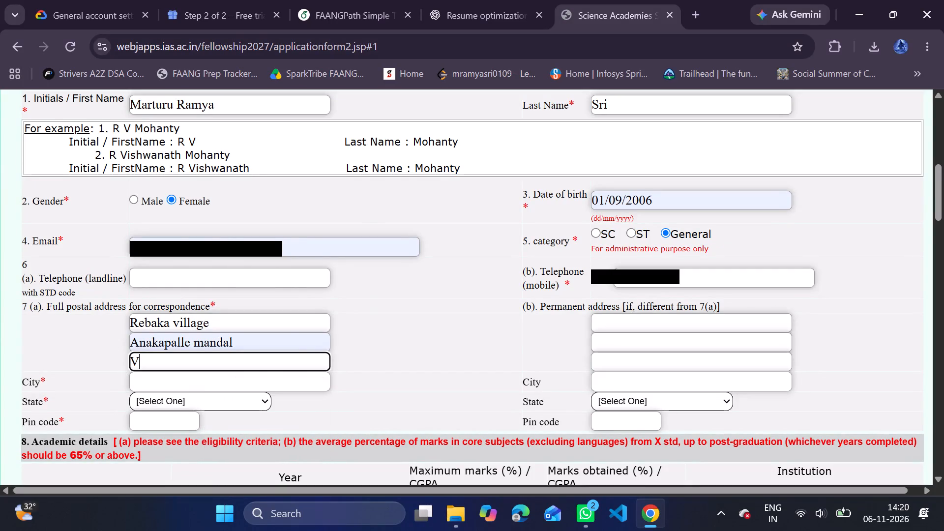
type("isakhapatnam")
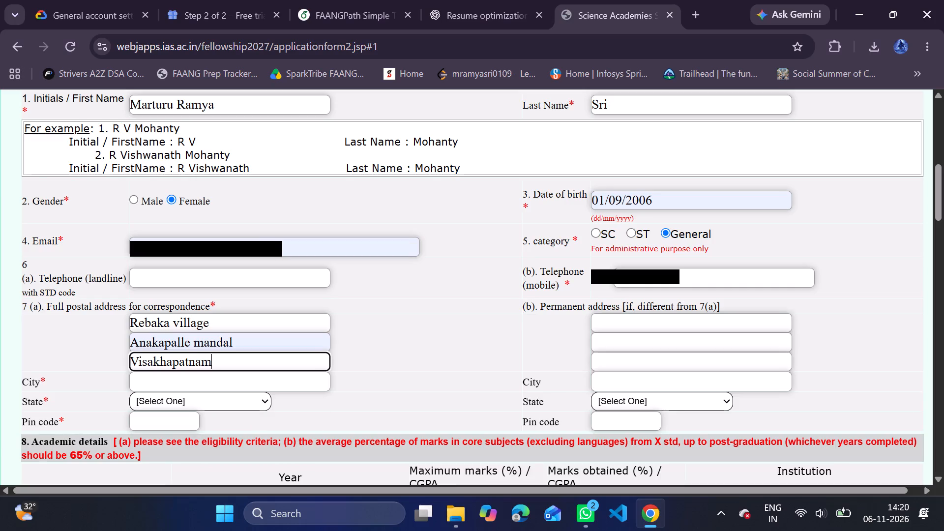
Fill in the required City field of the correspondence address with the applicant's city.
left_click(170, 382)
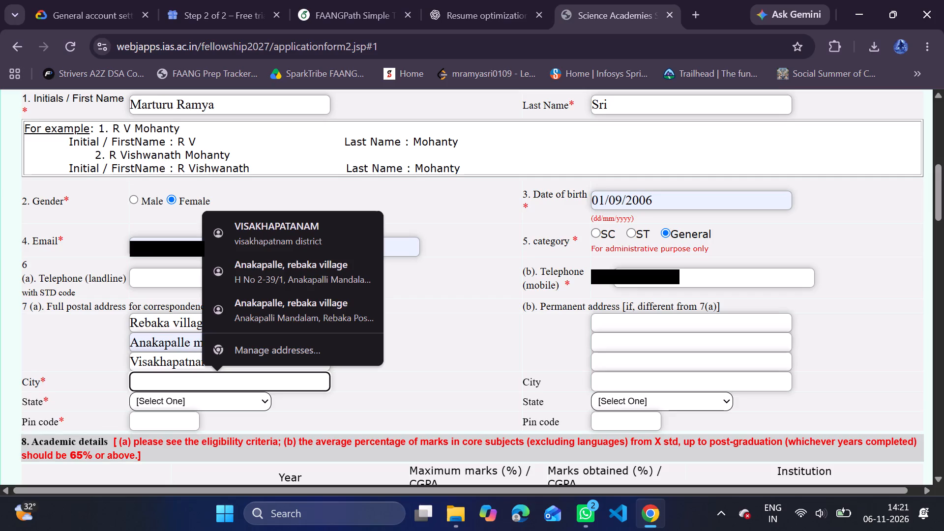
left_click(170, 382)
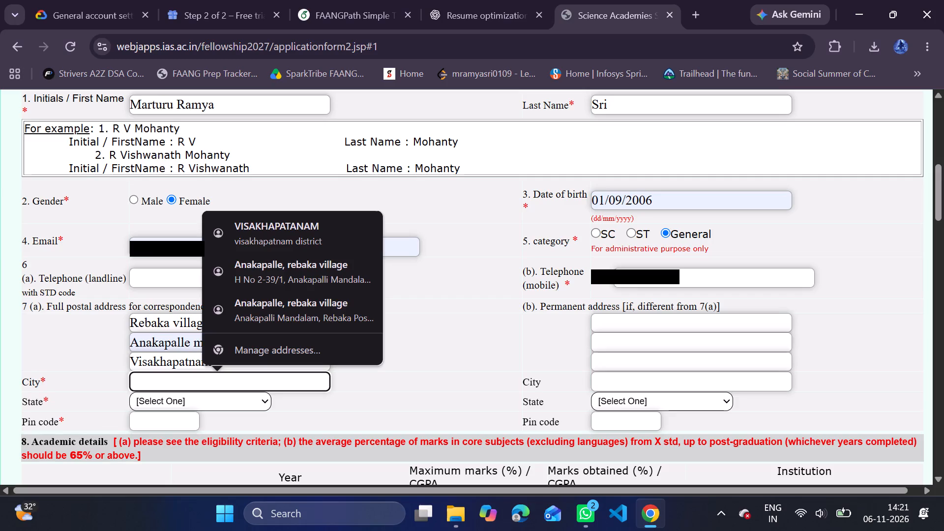
key("a")
key("BackSpace")
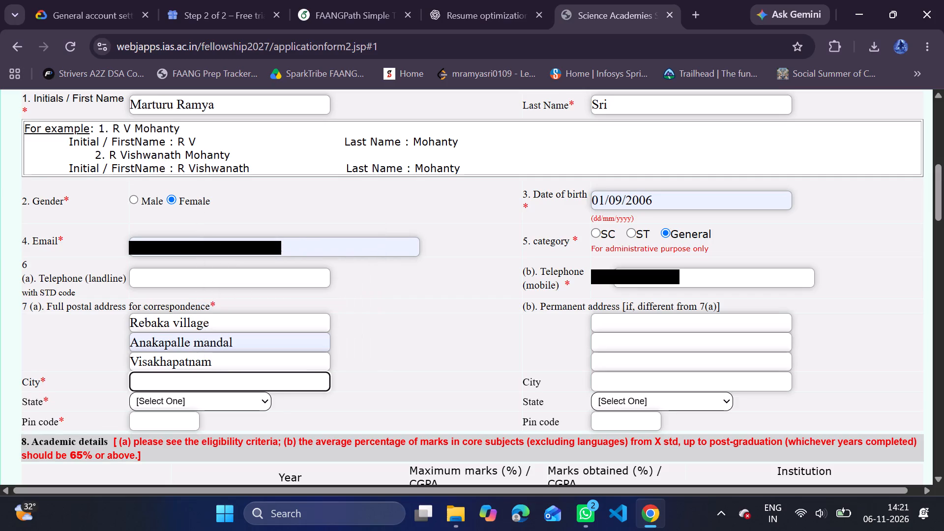
key("shift+a")
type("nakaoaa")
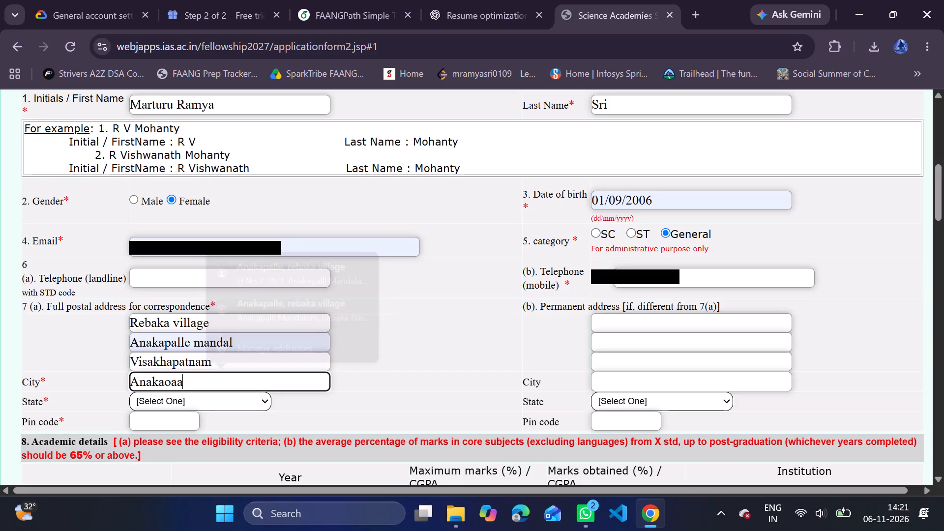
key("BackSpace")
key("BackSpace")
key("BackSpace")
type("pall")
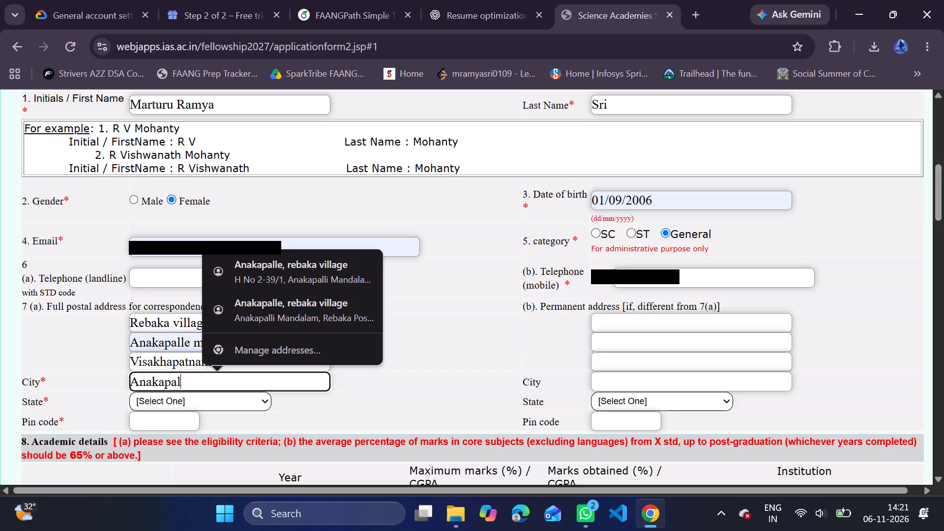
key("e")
Select the applicant's state and enter the pin code for the correspondence address.
left_click(175, 404)
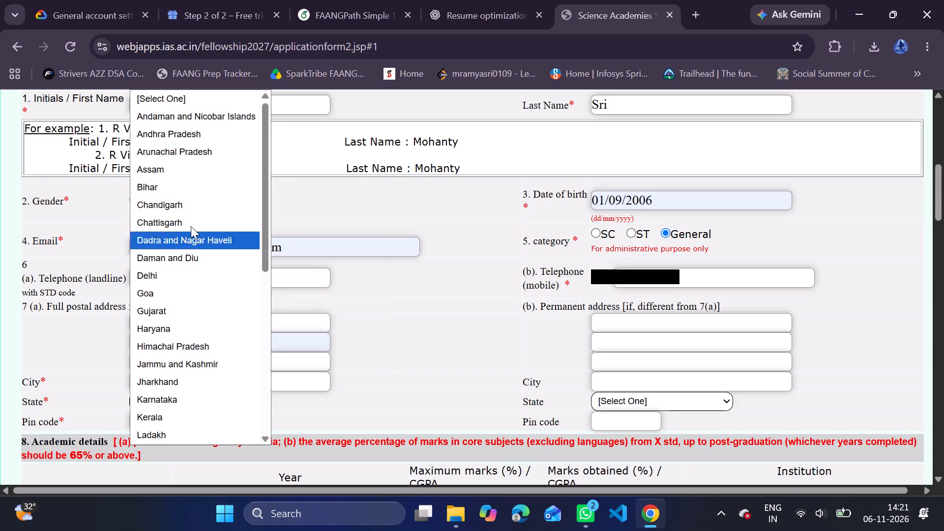
left_click(201, 134)
left_click(181, 424)
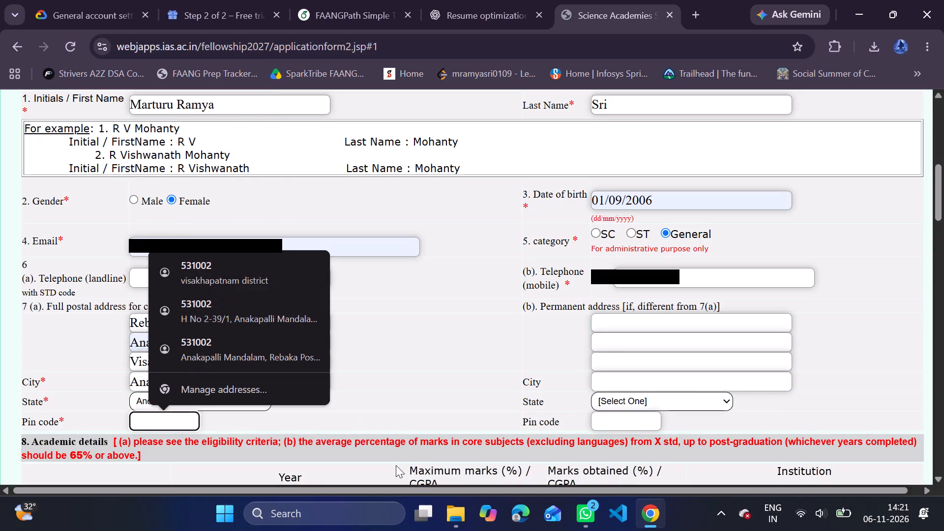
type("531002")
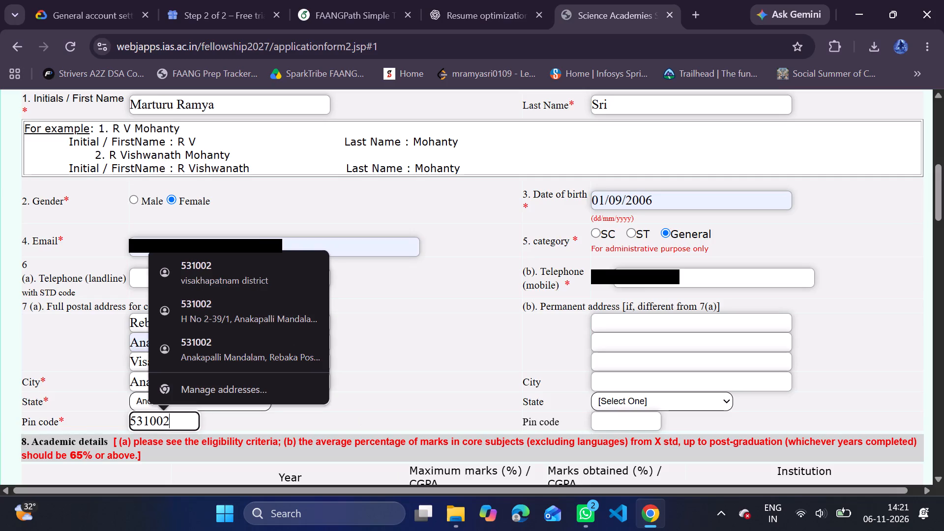
left_click(437, 357)
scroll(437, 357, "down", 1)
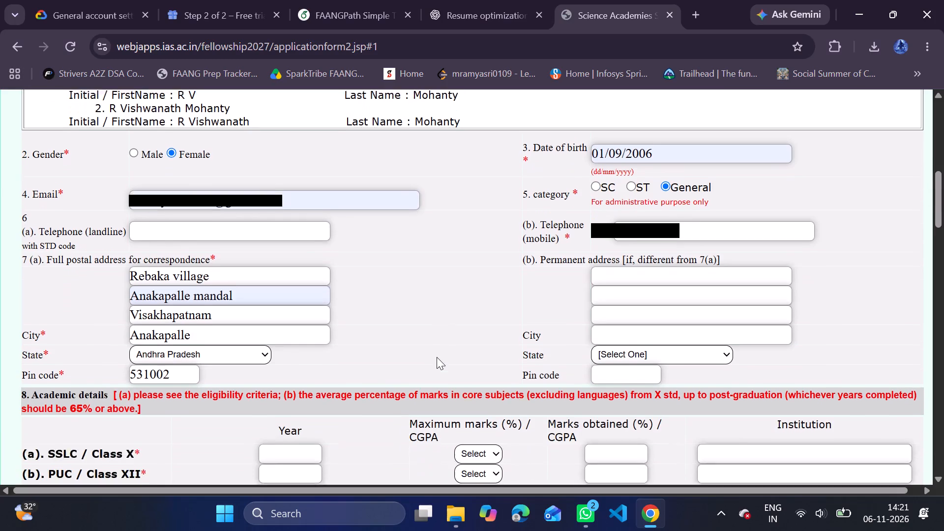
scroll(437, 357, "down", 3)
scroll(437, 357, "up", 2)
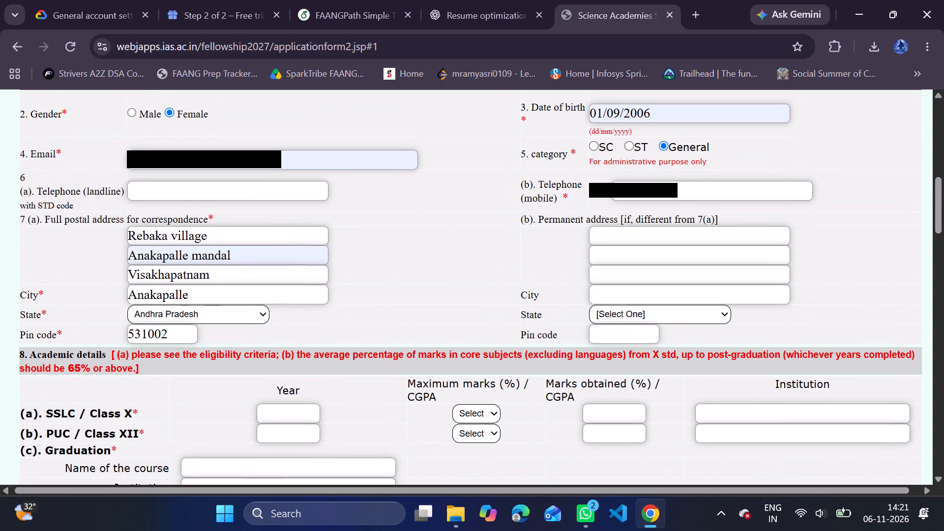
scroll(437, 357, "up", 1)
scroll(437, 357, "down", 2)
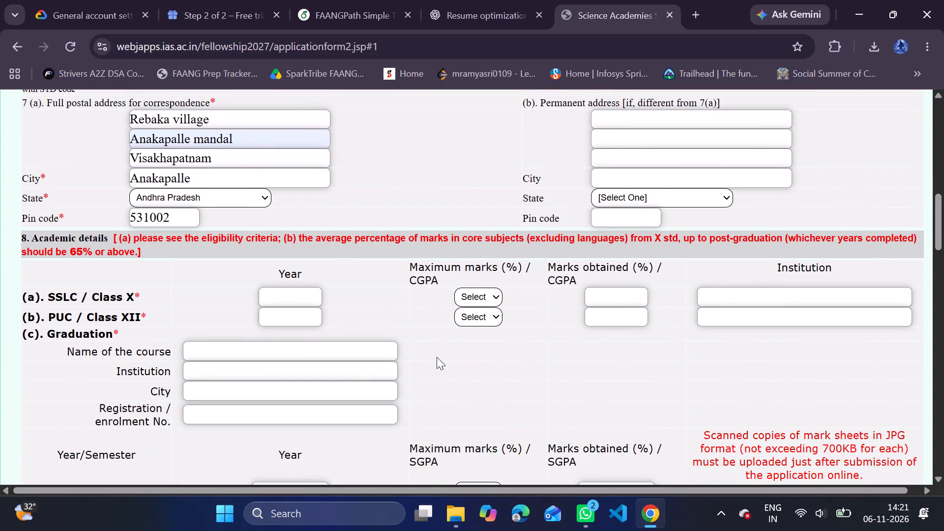
left_click(454, 0)
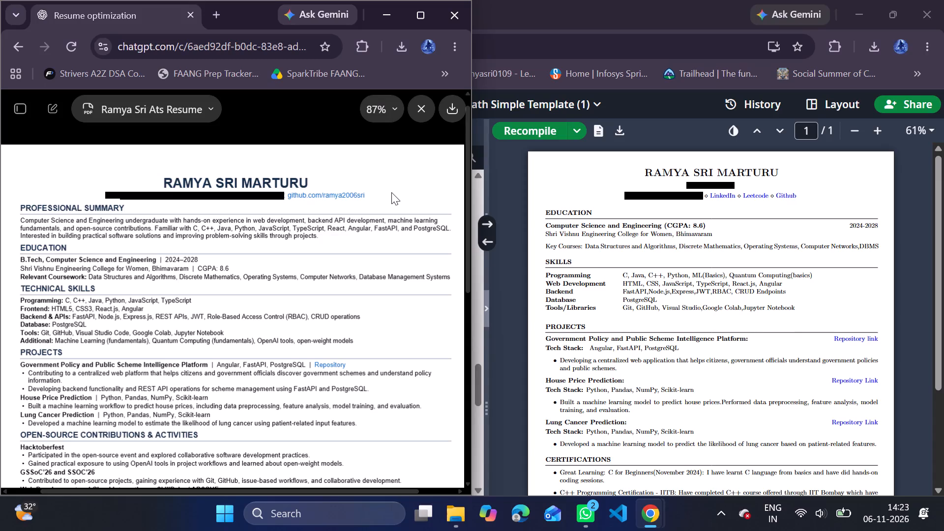
scroll(343, 293, "left", 1)
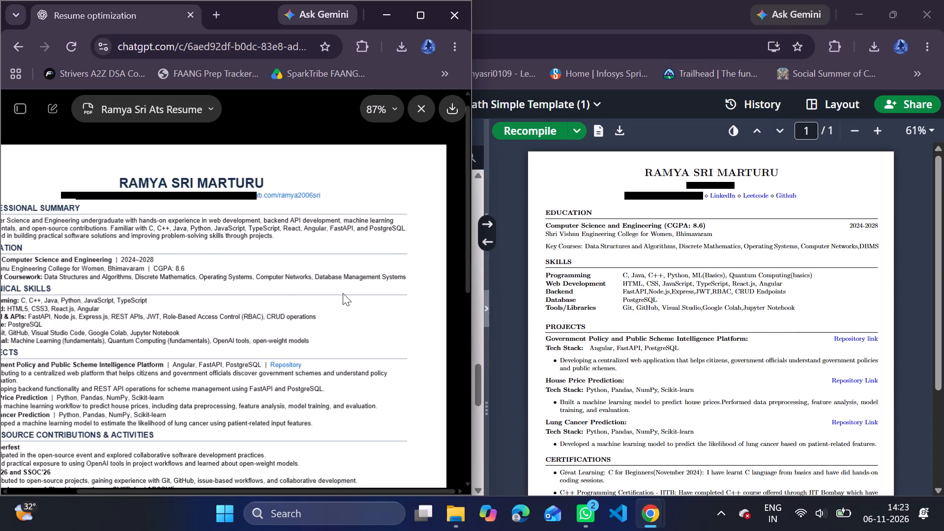
scroll(343, 293, "right", 1)
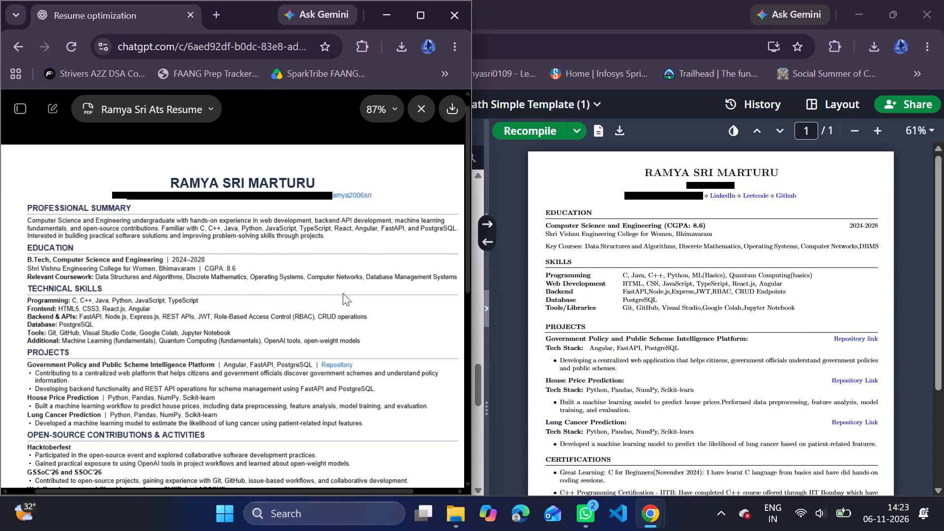
scroll(343, 293, "left", 1)
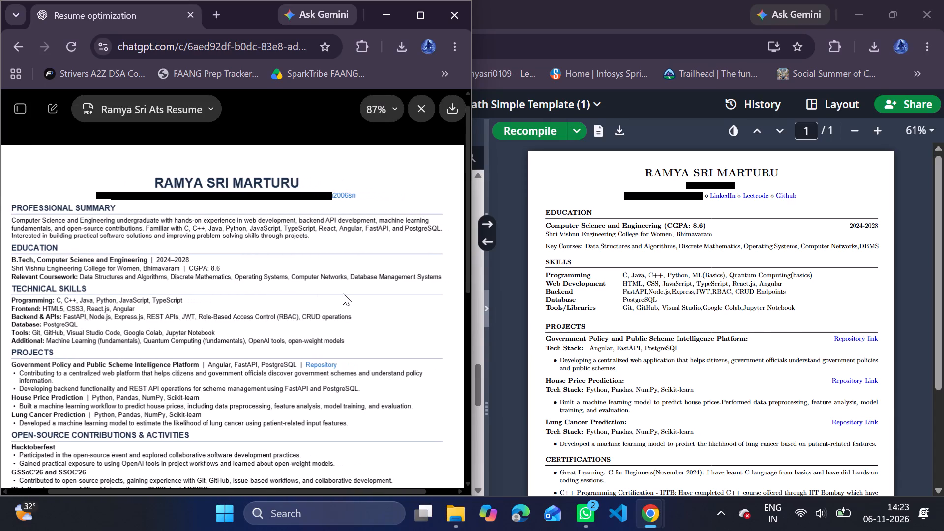
scroll(343, 293, "right", 1)
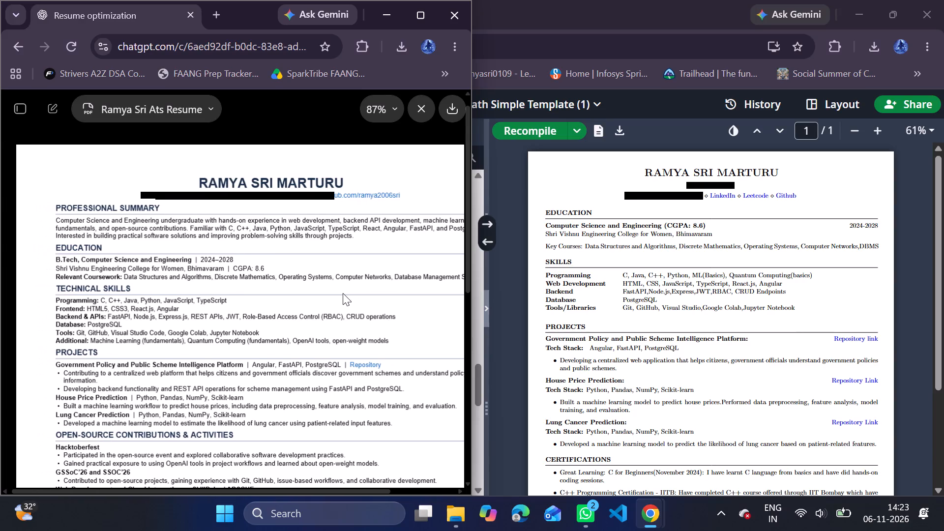
Delete ML(Basics) and Quantum Computing(basics), with the preceding comma, from the Programming line of the SKILLS section in resume_july.tex.
scroll(343, 293, "down", 1)
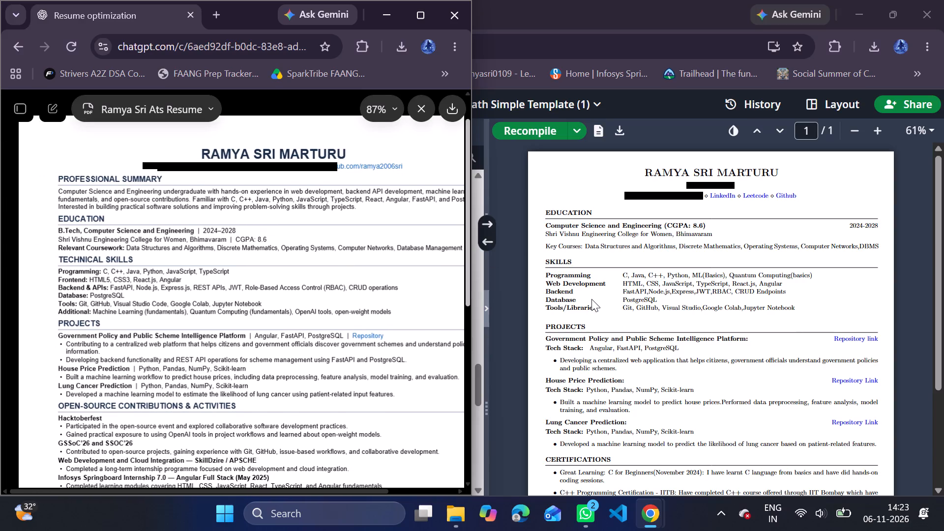
scroll(591, 299, "down", 1)
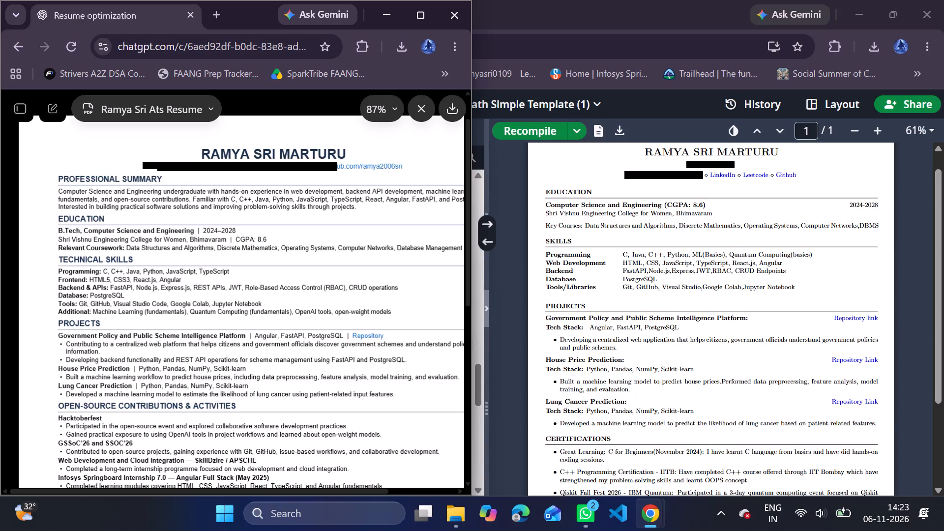
left_click_drag(668, 254, 706, 259)
left_click(706, 259)
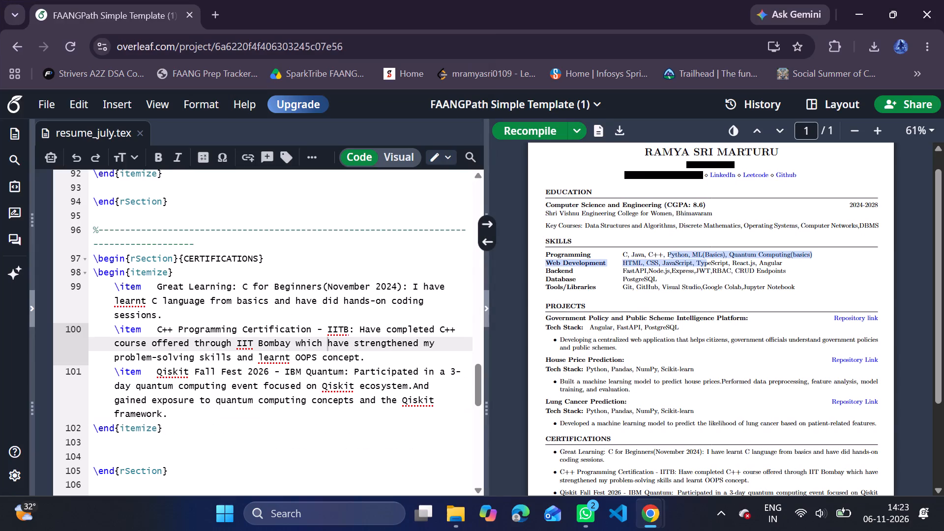
scroll(706, 259, "right", 1)
scroll(402, 281, "right", 1)
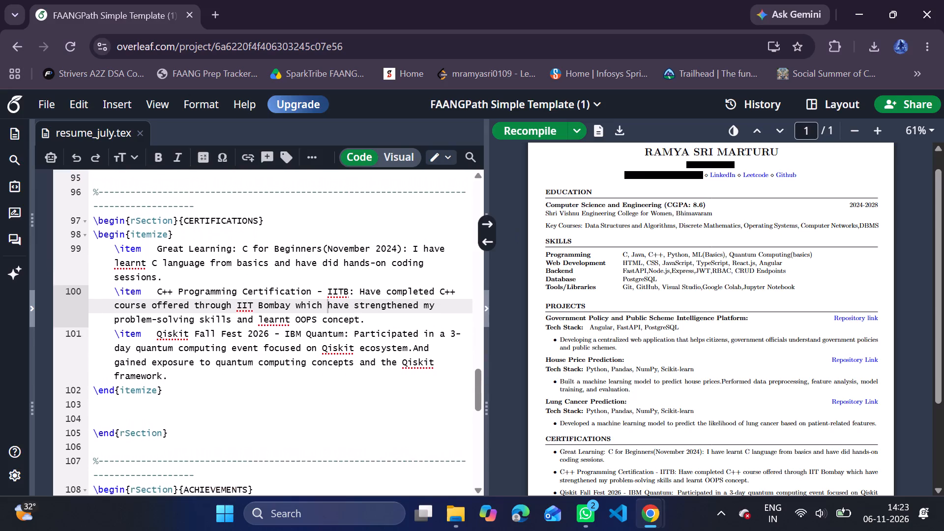
scroll(402, 281, "right", 1)
scroll(343, 287, "up", 11)
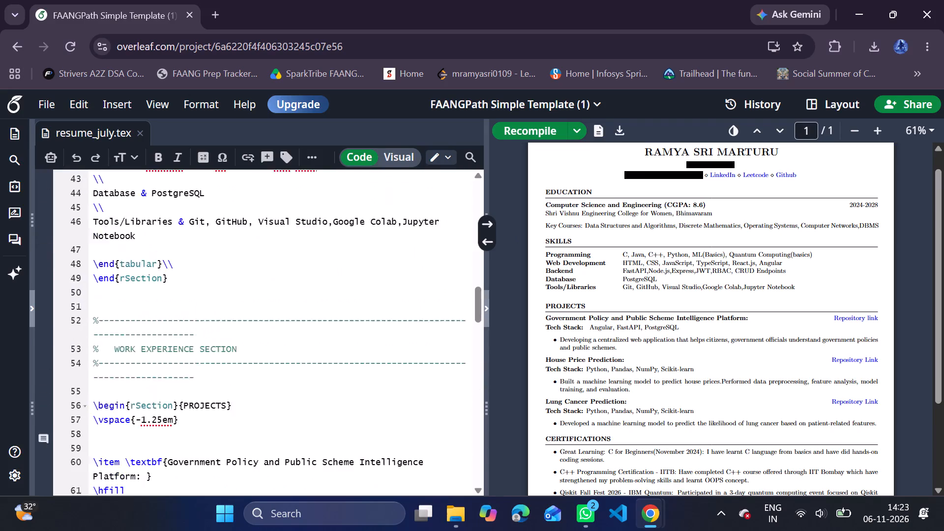
scroll(343, 287, "up", 1)
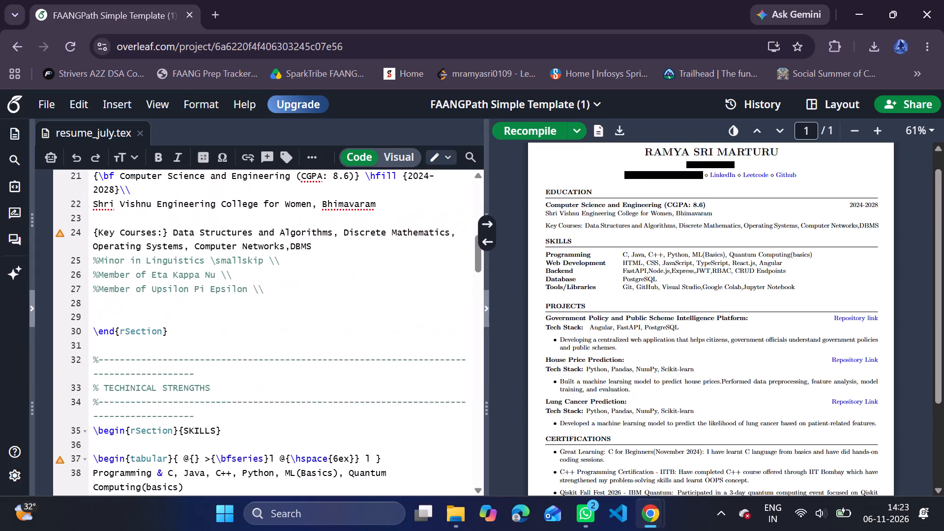
scroll(343, 287, "up", 3)
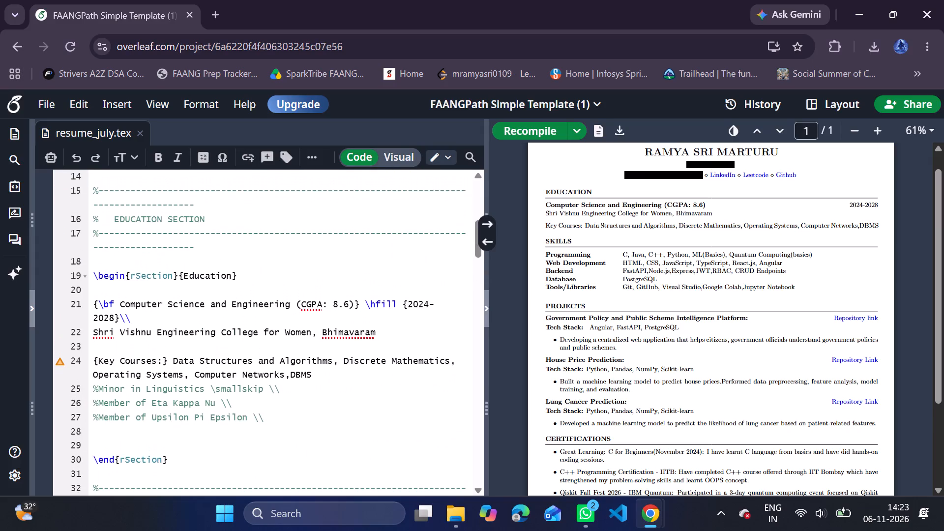
scroll(343, 287, "up", 2)
scroll(343, 287, "down", 5)
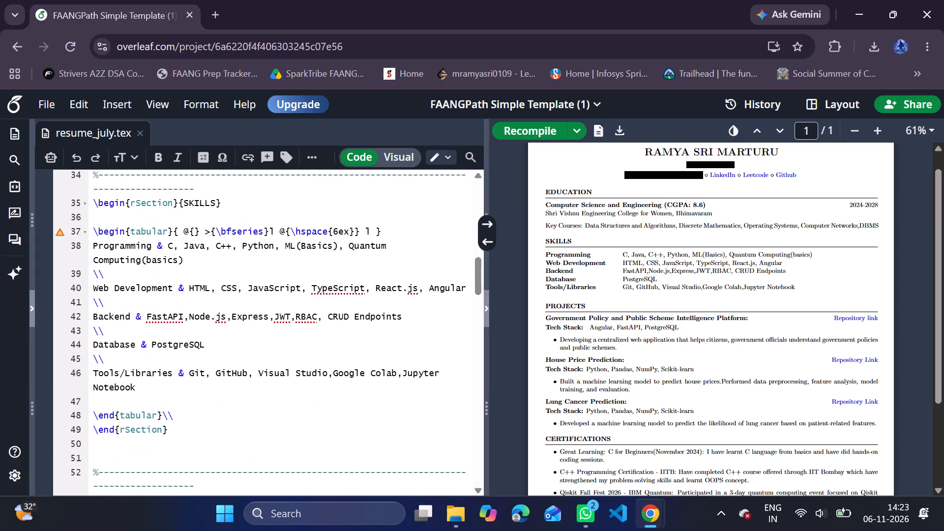
left_click_drag(281, 242, 296, 264)
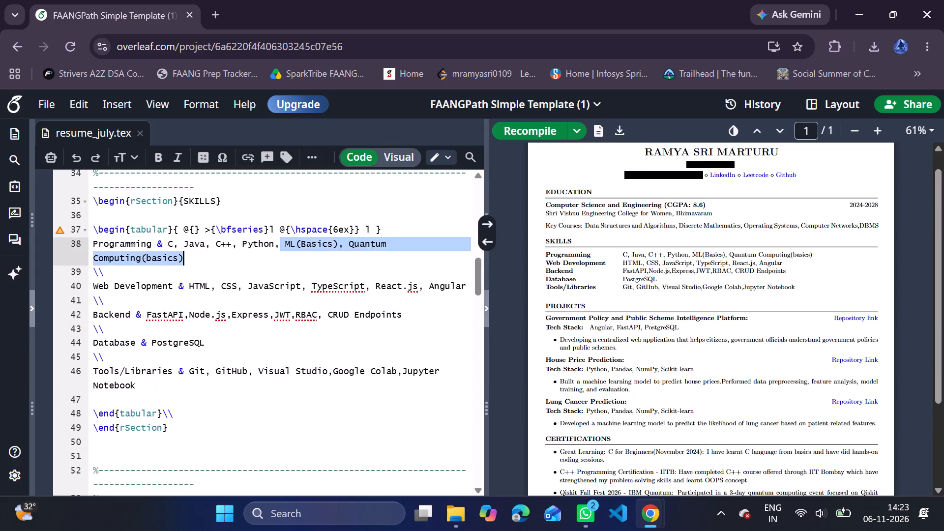
left_click_drag(296, 264, 295, 264)
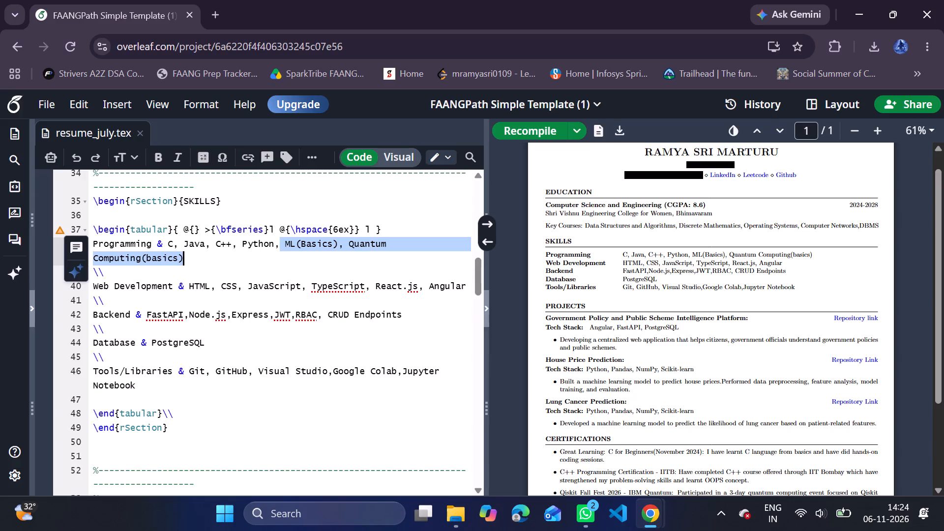
key("ctrl+c")
key("BackSpace")
key("BackSpace")
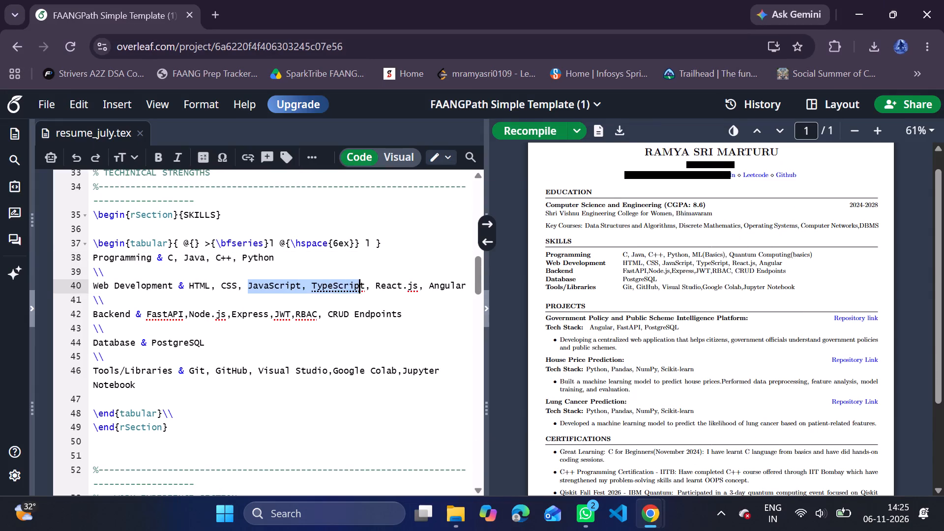
left_click_drag(360, 288, 362, 286)
key("ctrl+c")
left_click(323, 256)
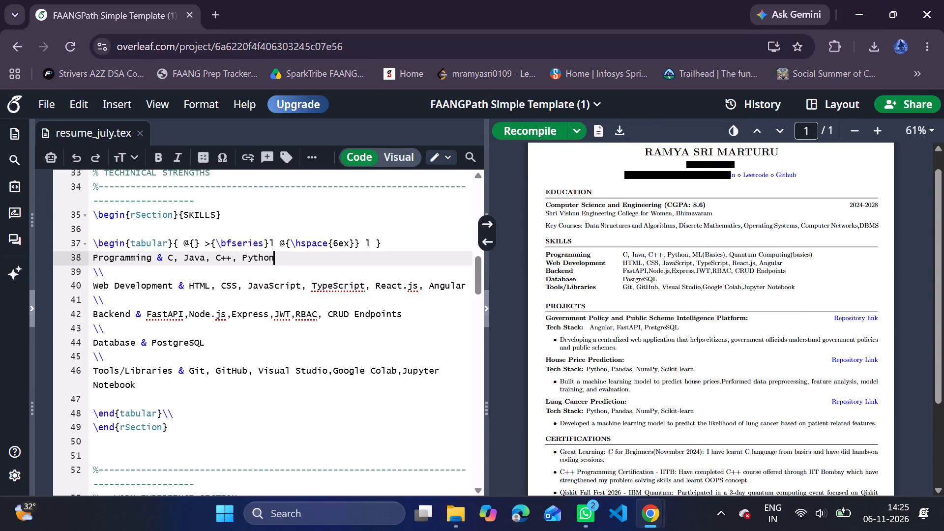
type(",")
key("space")
key("ctrl+v")
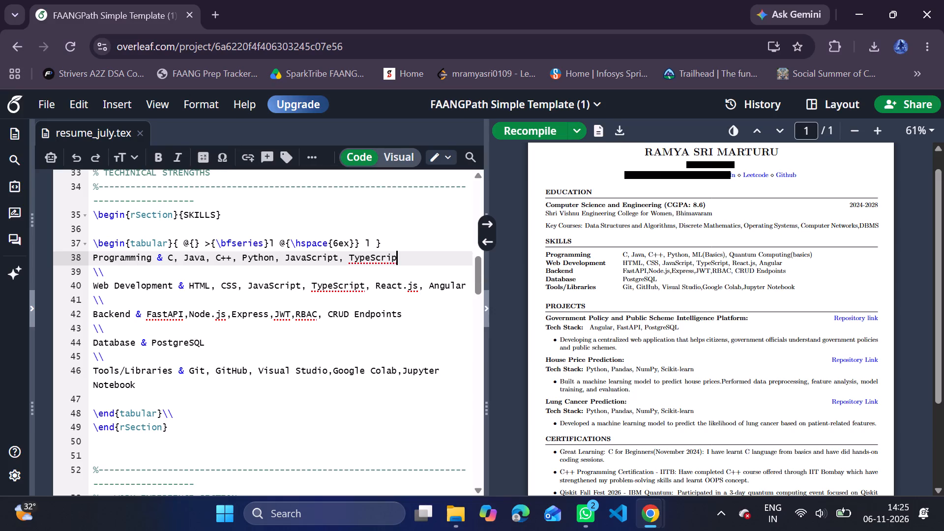
Remove JavaScript and TypeScript from the Web Development line, leaving HTML, CSS, React.js and Angular.
left_click_drag(248, 287, 360, 289)
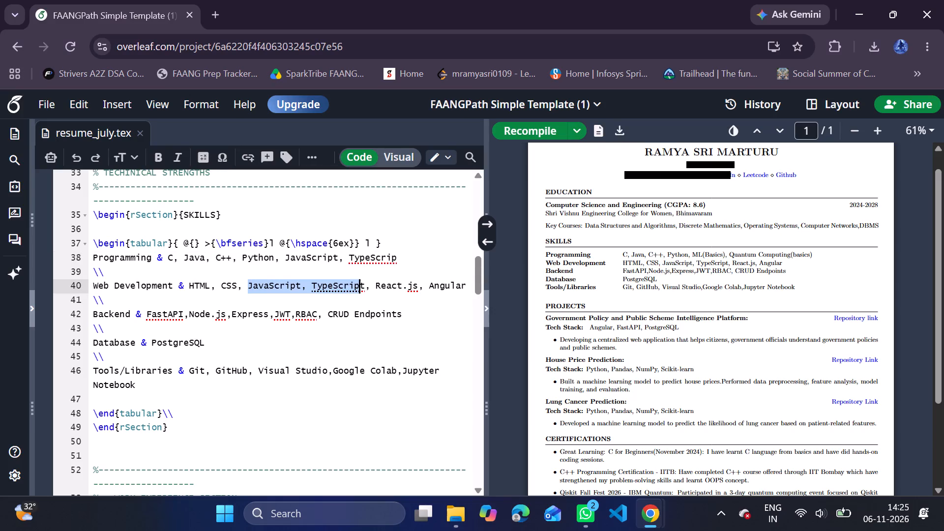
left_click_drag(360, 289, 369, 290)
key("BackSpace")
key("BackSpace")
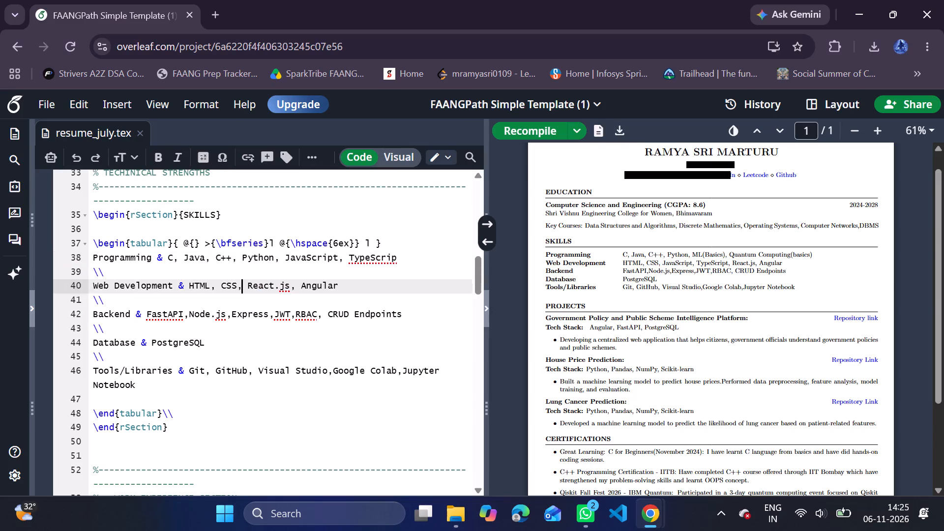
Clear the Web Development label in front of HTML, CSS, React.js and Angular in order to rename that skills row.
left_click(170, 284)
key("Right")
key("BackSpace")
key("BackSpace")
key("BackSpace")
key("BackSpace")
key("BackSpace")
key("BackSpace")
key("BackSpace")
key("BackSpace")
key("BackSpace")
key("BackSpace")
key("BackSpace")
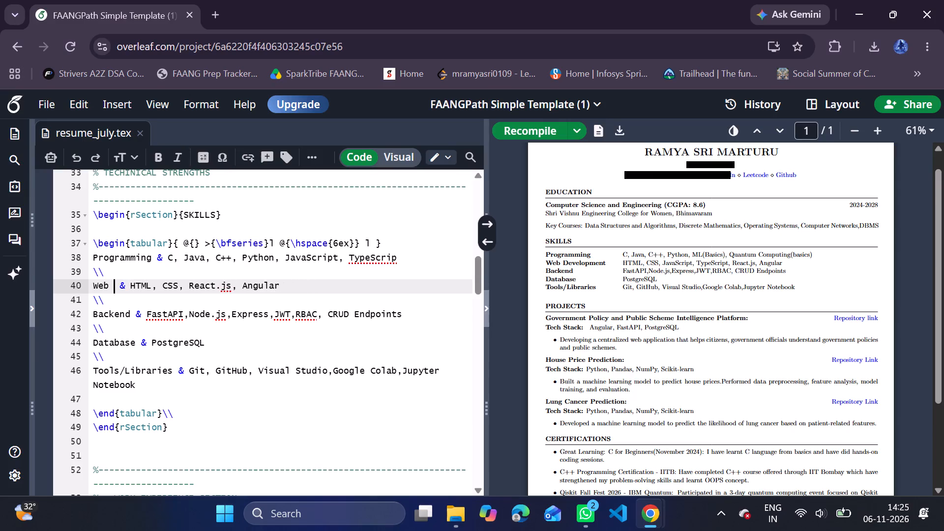
key("BackSpace")
key("BackSpace")
key("BackSpace")
key("BackSpace")
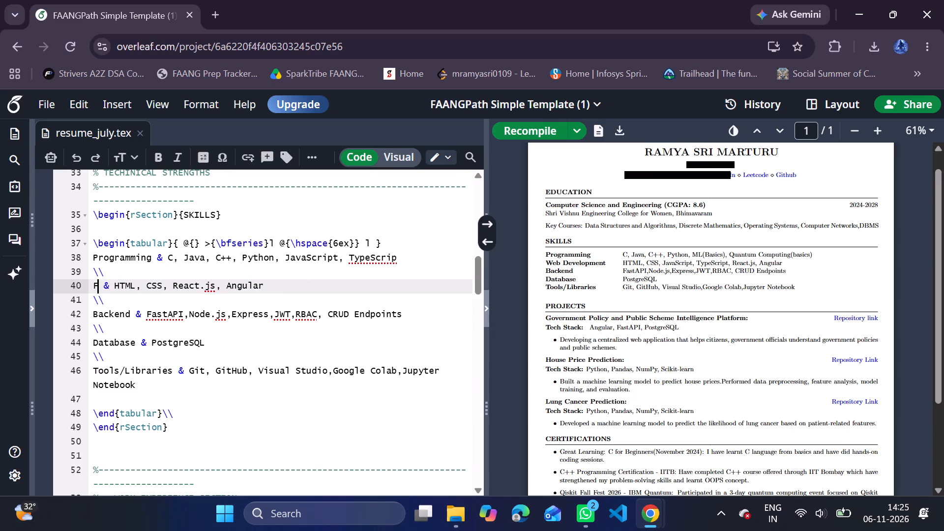
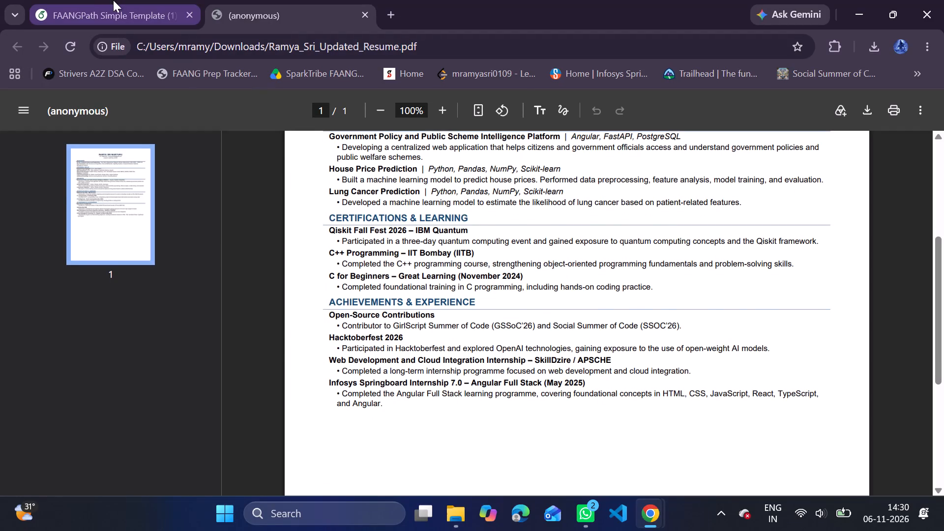
Compare the projects and certifications in the updated resume PDF with the Overleaf preview and the resume_july.tex source.
left_click(102, 0)
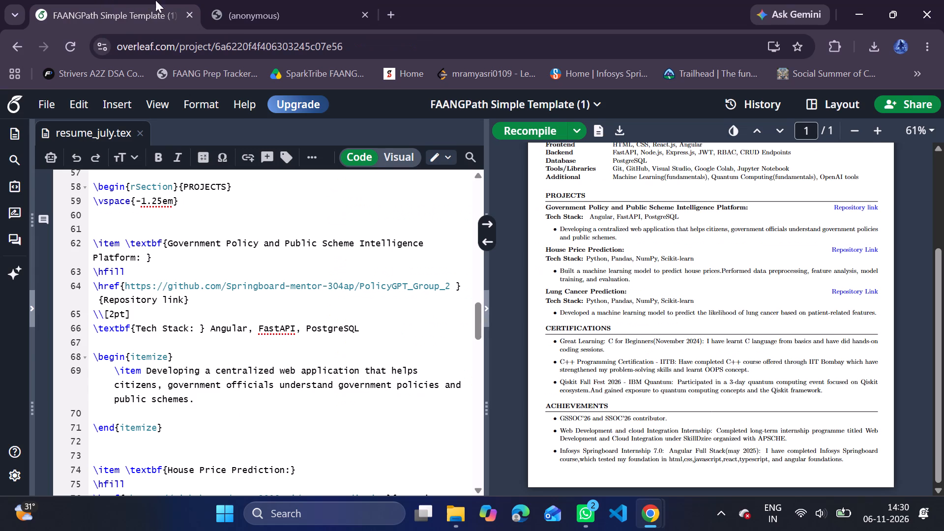
left_click(263, 7)
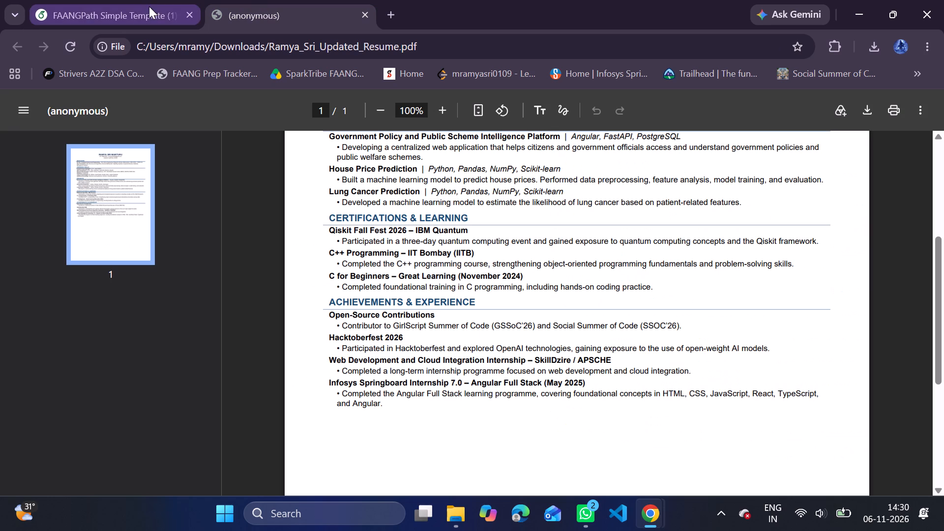
scroll(325, 226, "up", 1)
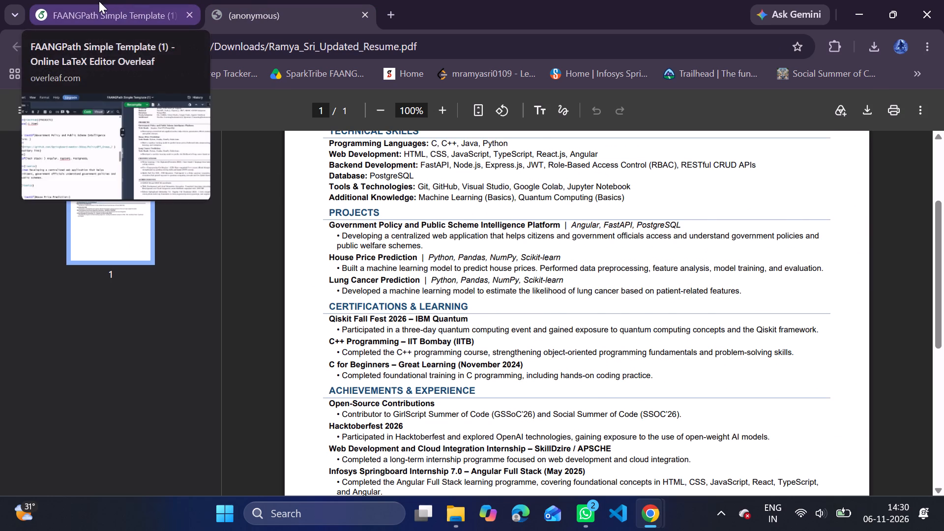
left_click(99, 1)
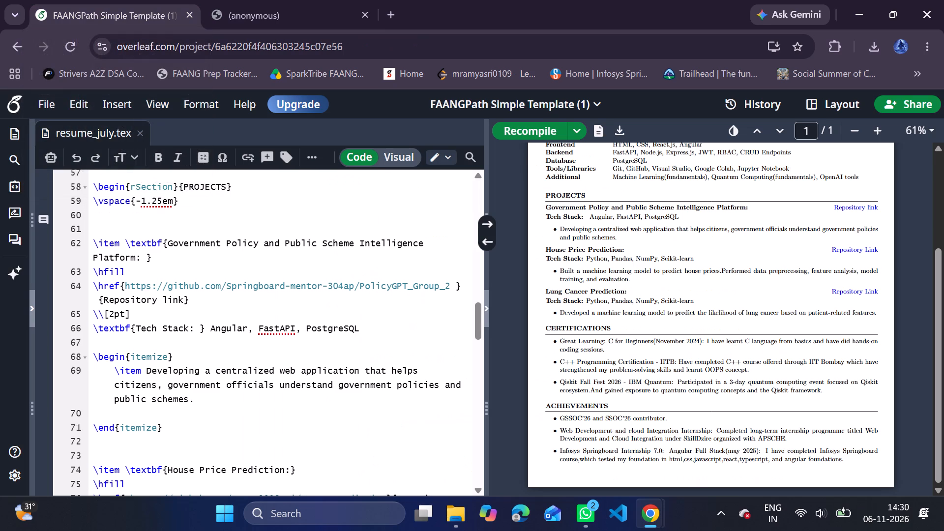
scroll(260, 356, "down", 1)
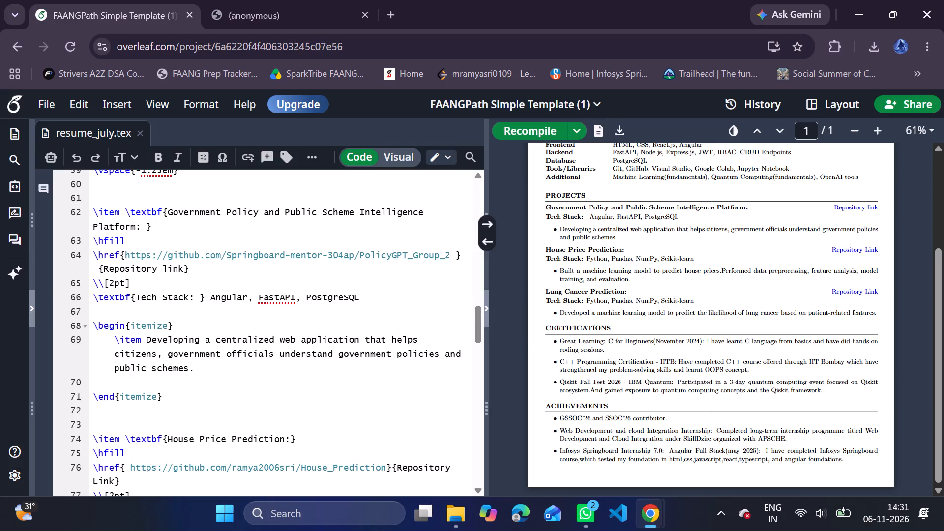
scroll(534, 337, "down", 3)
scroll(534, 337, "up", 2)
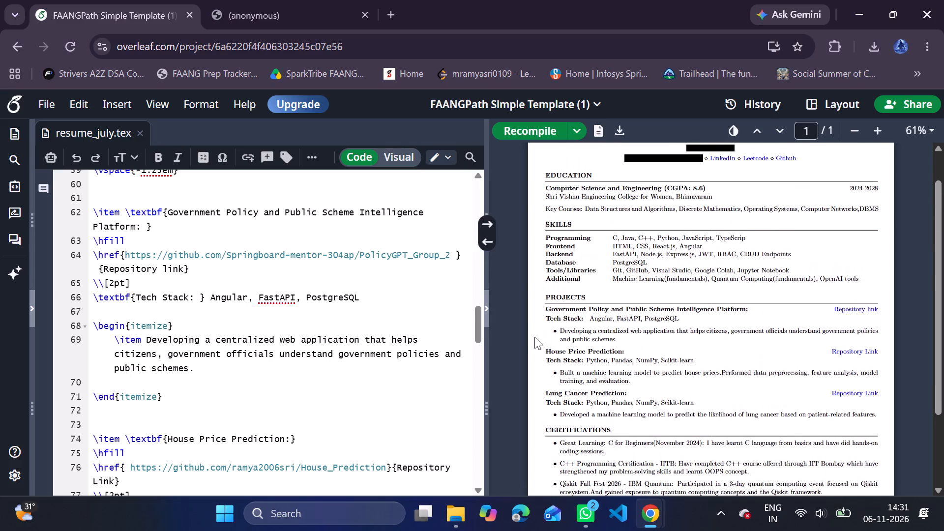
scroll(534, 337, "up", 2)
scroll(534, 337, "down", 3)
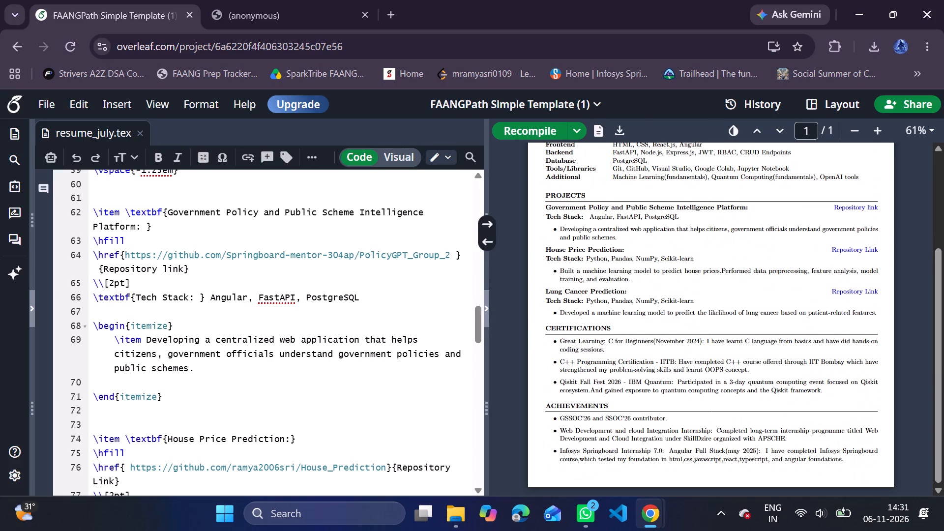
scroll(298, 318, "down", 1)
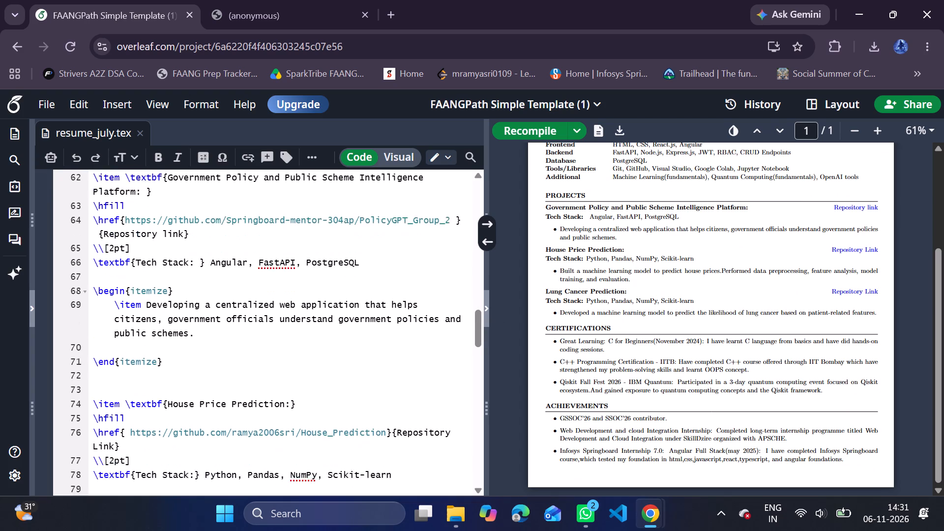
scroll(298, 318, "down", 4)
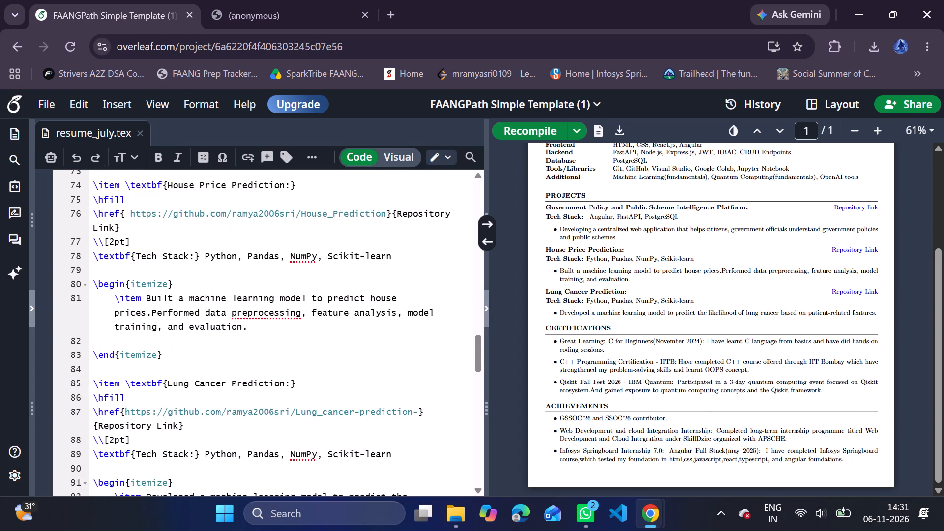
scroll(298, 318, "down", 4)
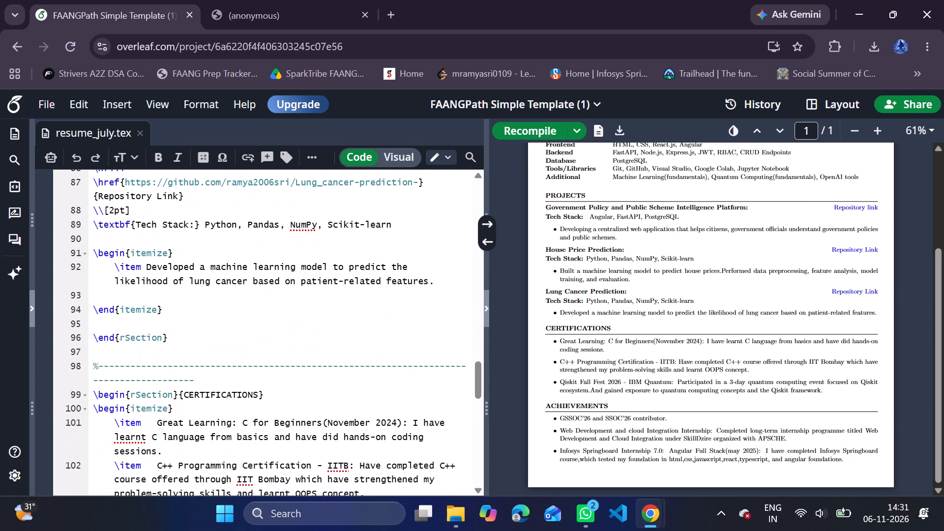
scroll(298, 318, "up", 1)
scroll(298, 318, "down", 1)
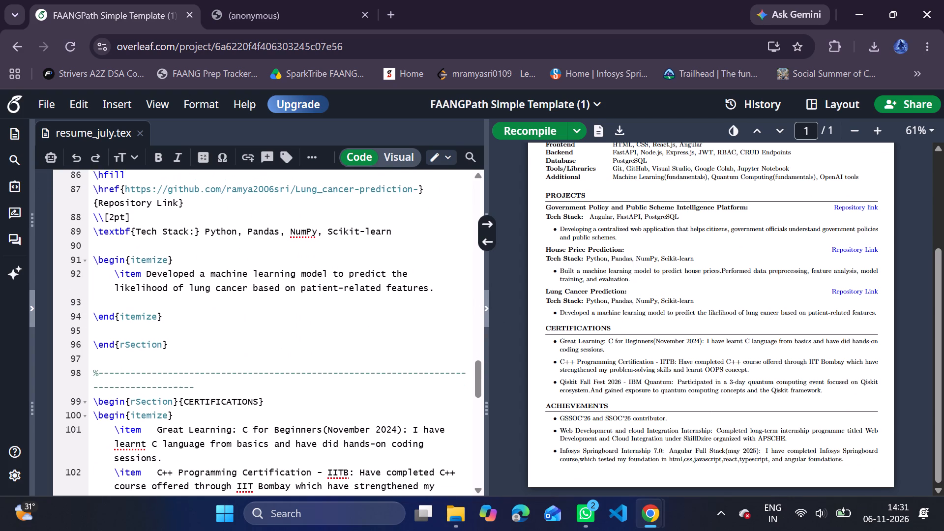
scroll(298, 318, "down", 1)
Copy the \textbf command from the Lung Cancer Prediction heading and insert it before Qiskit Fall Fest 2026 in the CERTIFICATIONS list.
scroll(298, 318, "up", 1)
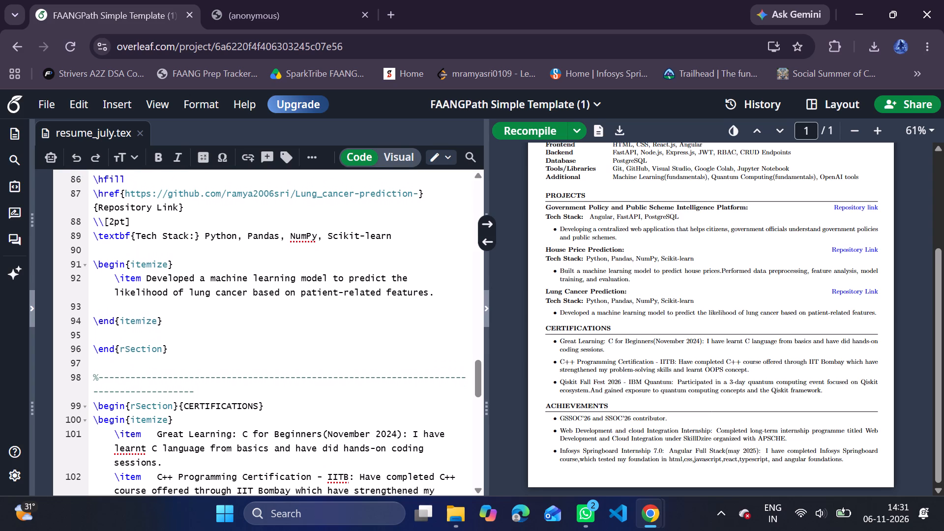
scroll(298, 318, "up", 2)
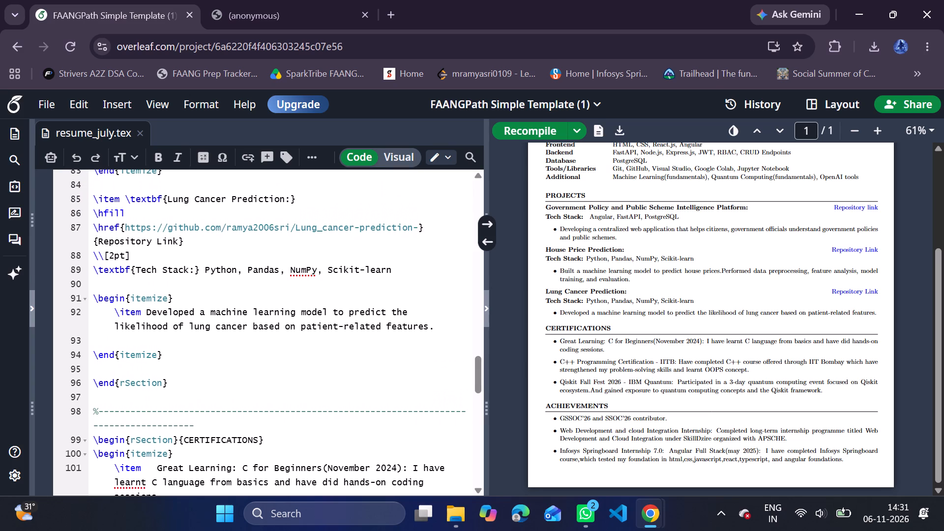
left_click_drag(125, 198, 148, 191)
left_click_drag(148, 191, 164, 201)
key("ctrl+c")
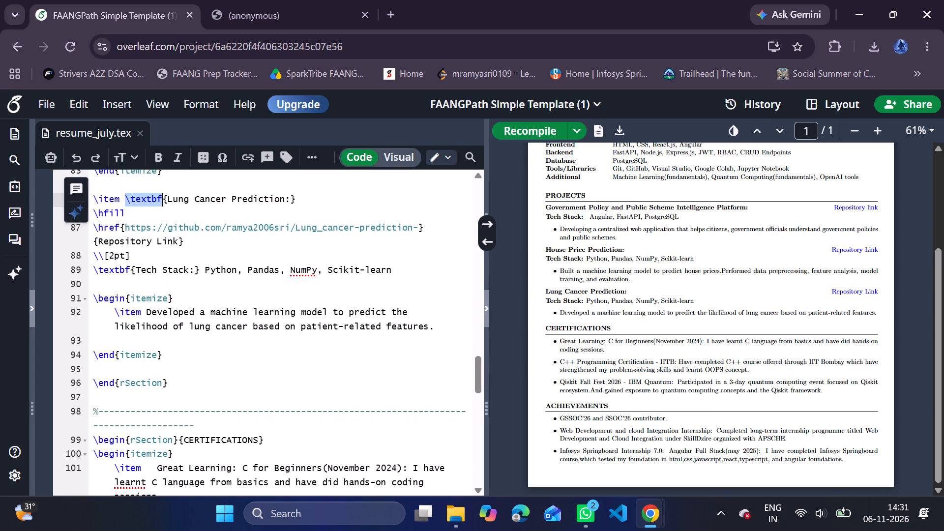
scroll(288, 335, "down", 2)
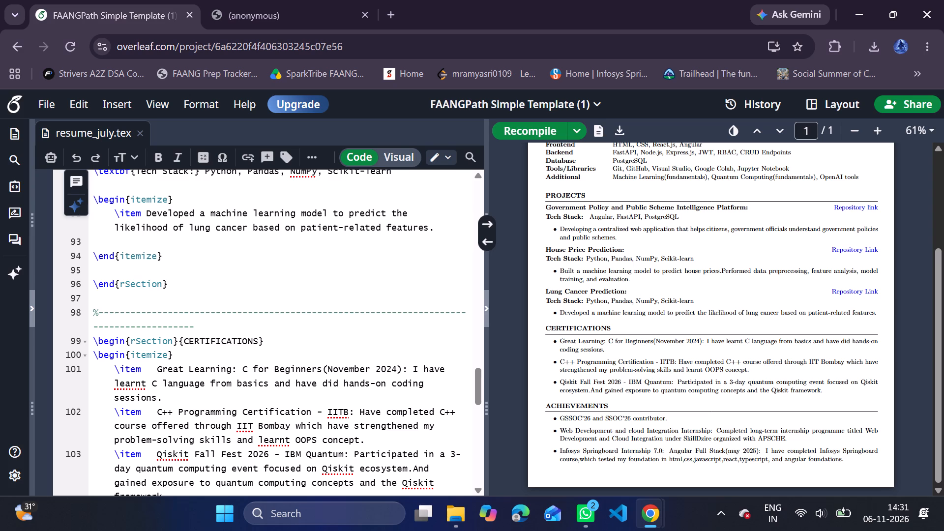
scroll(156, 370, "down", 1)
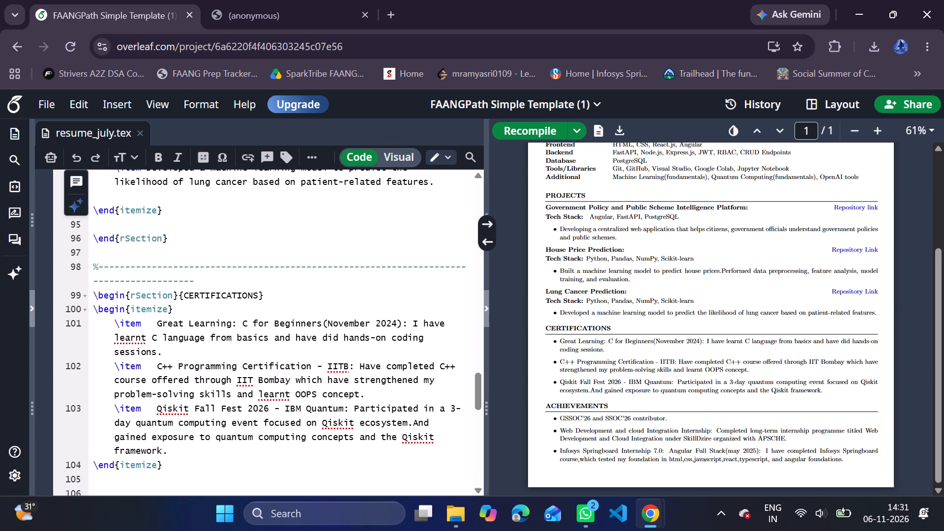
left_click(148, 410)
key("ctrl+v")
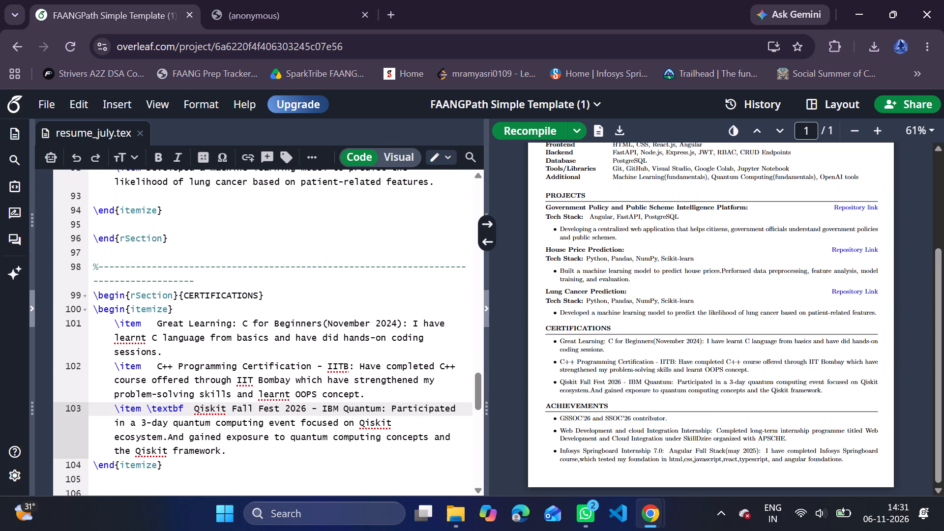
Add an opening brace directly before Qiskit Fall Fest 2026 in place of the extra space after \textbf.
scroll(198, 421, "up", 2)
scroll(198, 421, "down", 2)
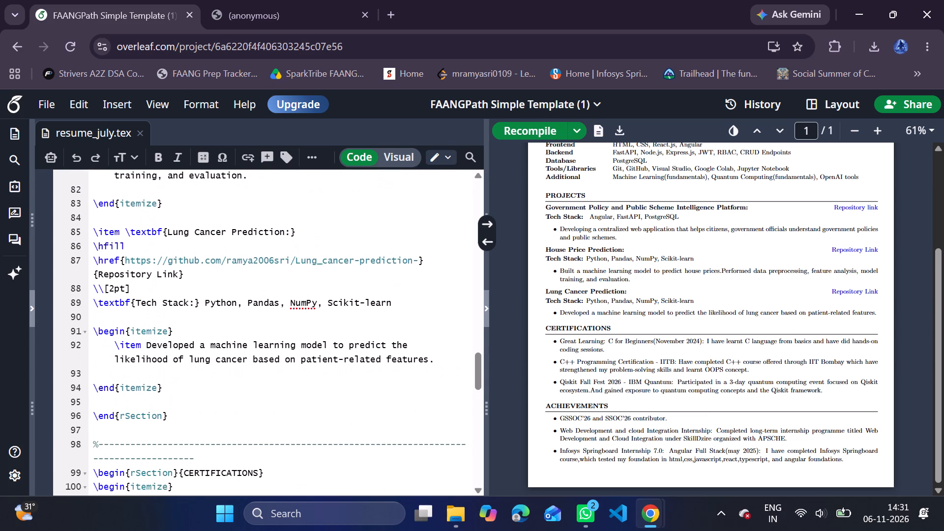
scroll(198, 421, "down", 1)
left_click(196, 449)
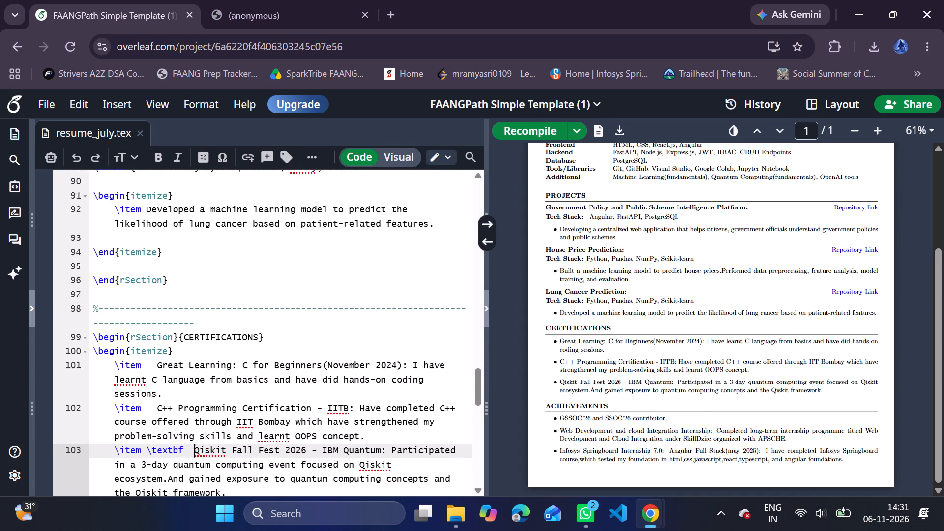
key("BackSpace")
key("shift+braceleft")
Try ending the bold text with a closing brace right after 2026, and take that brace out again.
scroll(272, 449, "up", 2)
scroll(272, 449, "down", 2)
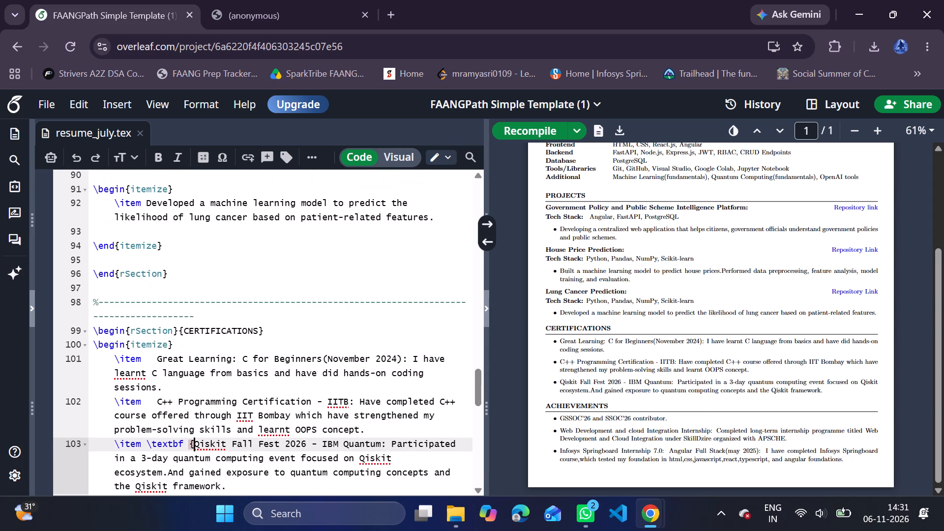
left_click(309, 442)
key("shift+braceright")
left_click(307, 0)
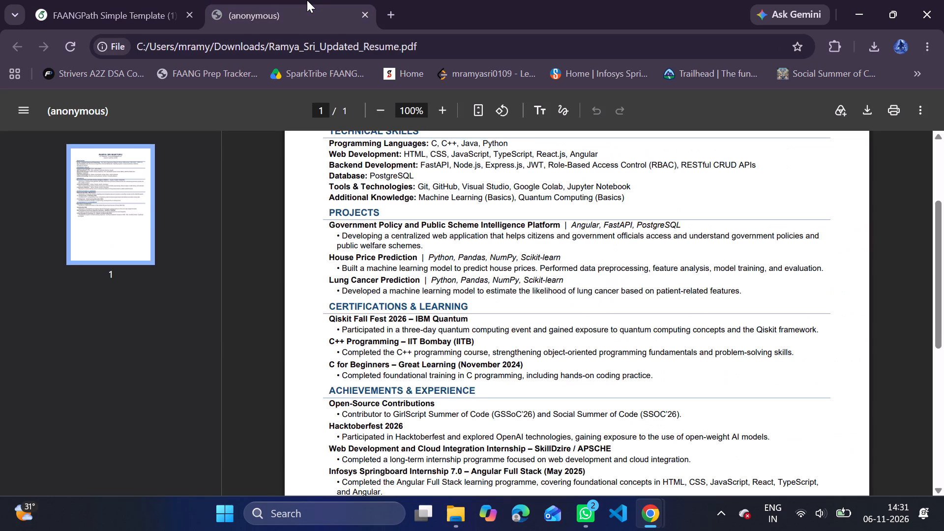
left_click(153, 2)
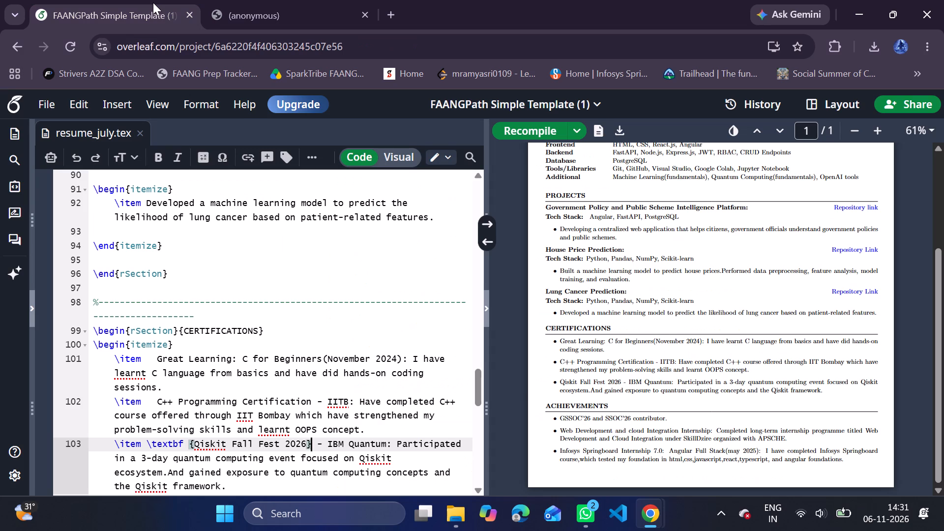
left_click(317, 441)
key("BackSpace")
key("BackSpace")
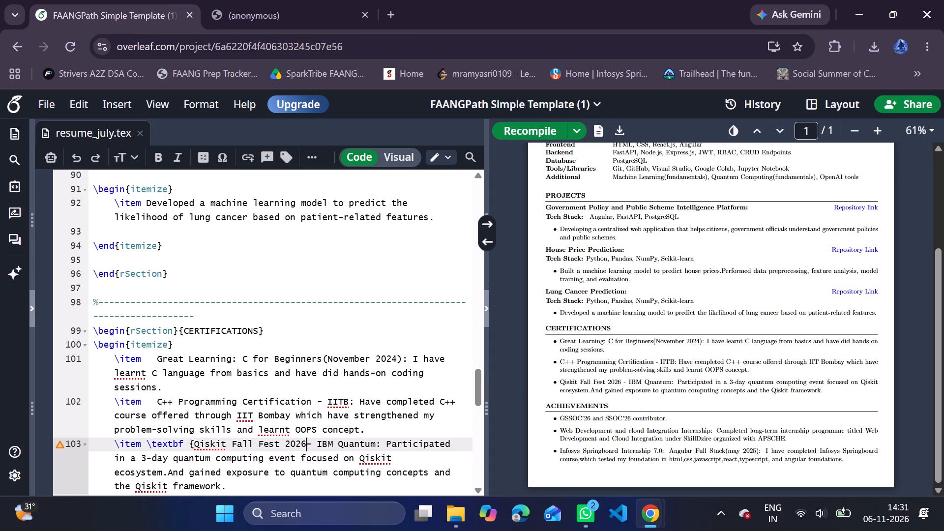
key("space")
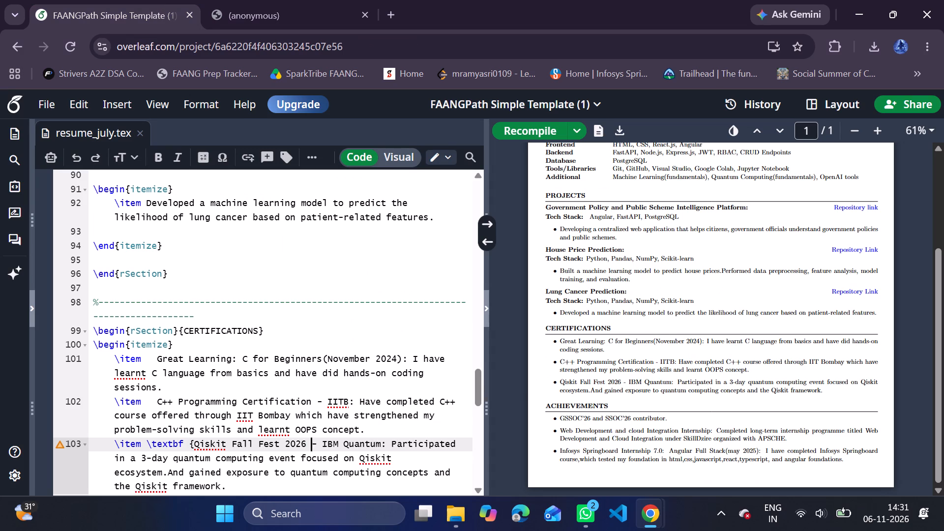
Close the bold text with a brace after "IBM Quantum:" in the Qiskit item and recompile the resume.
left_click(388, 445)
key("shift+braceright")
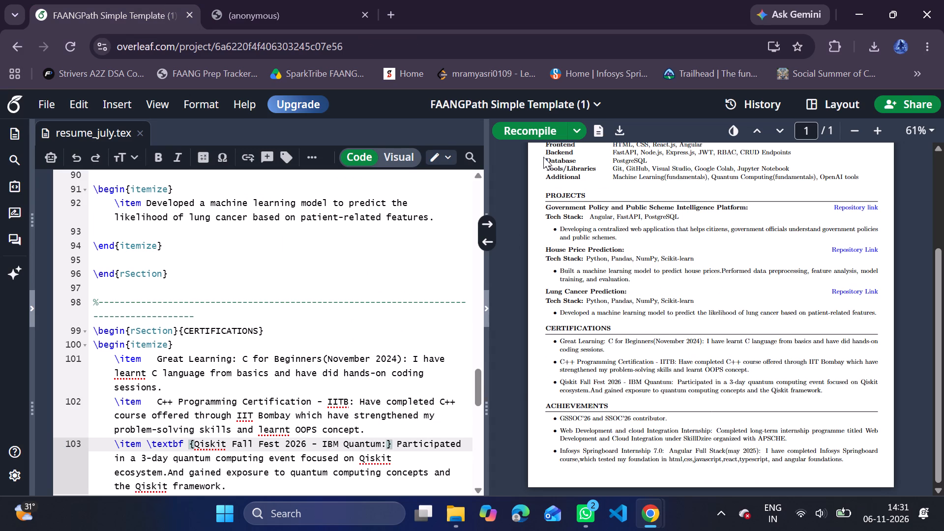
left_click(536, 124)
Compare the certifications and achievements formatting in the updated resume PDF with the recompiled Overleaf resume.
left_click(236, 0)
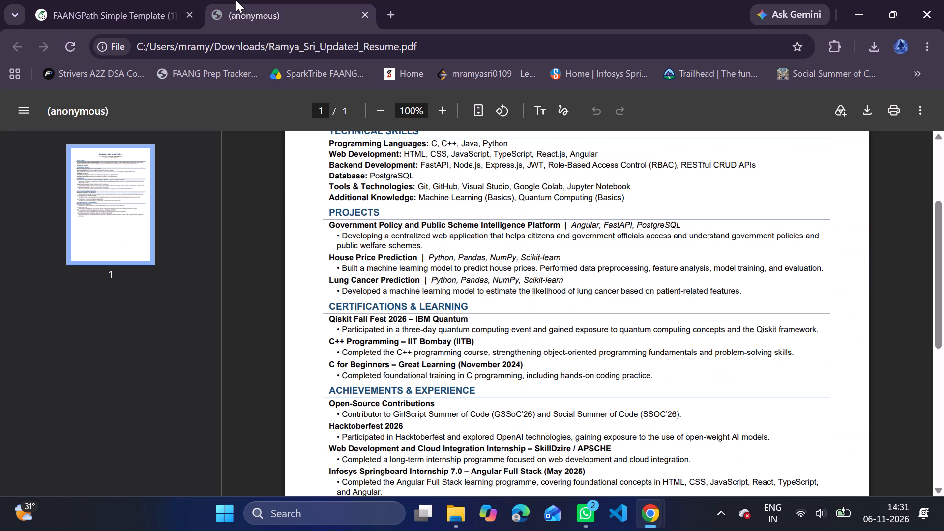
left_click(159, 1)
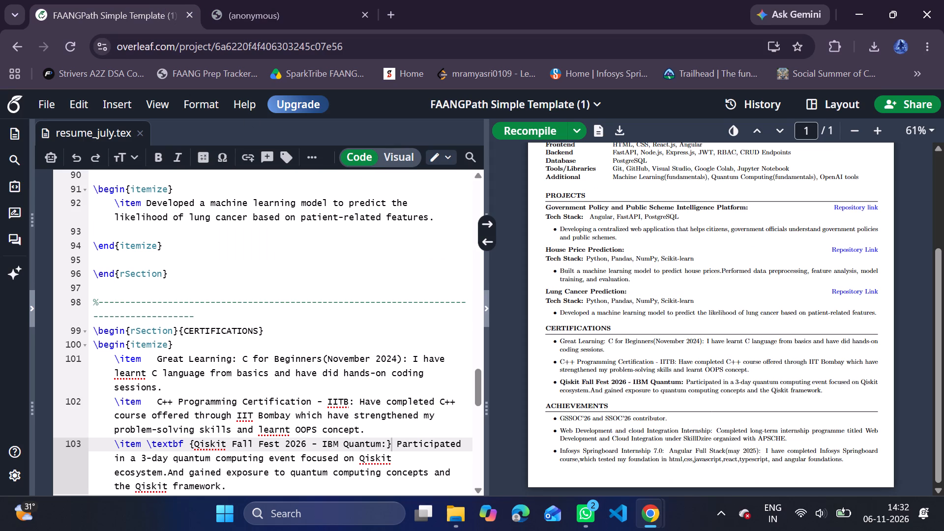
left_click(288, 0)
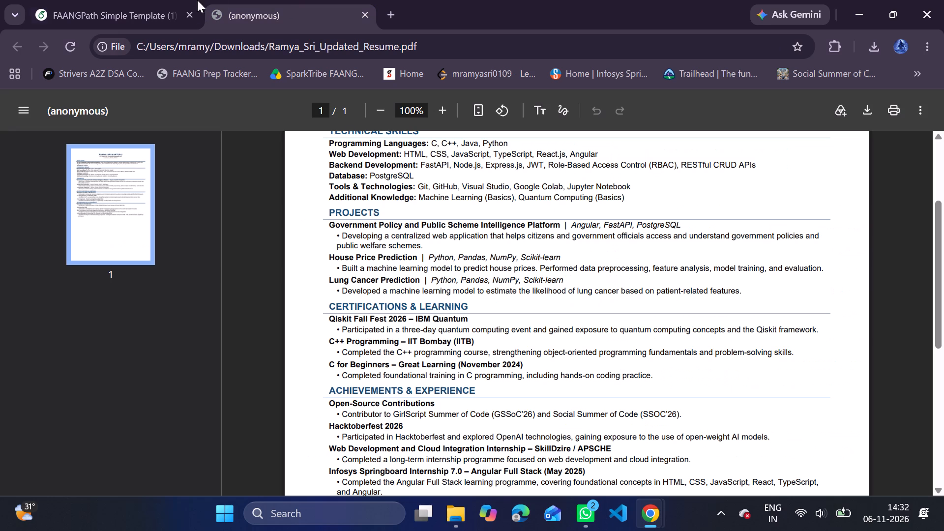
left_click(157, 2)
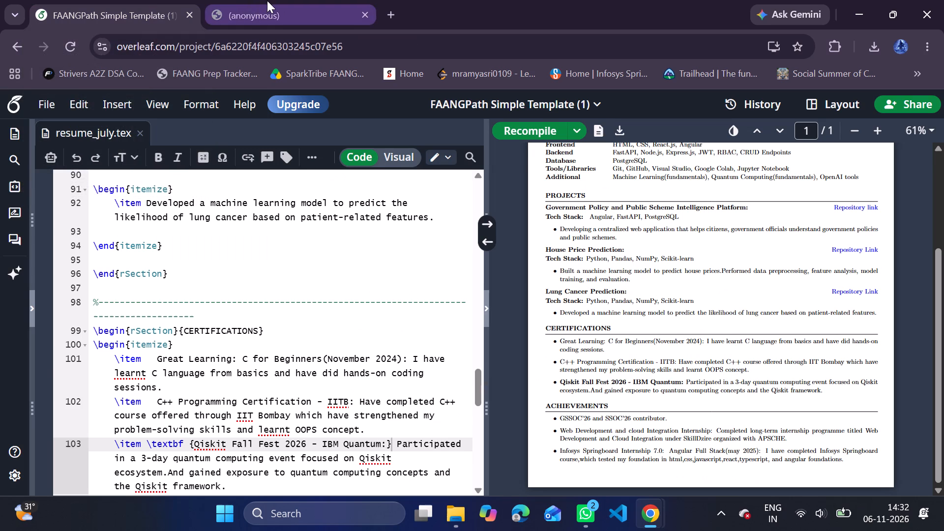
left_click(267, 0)
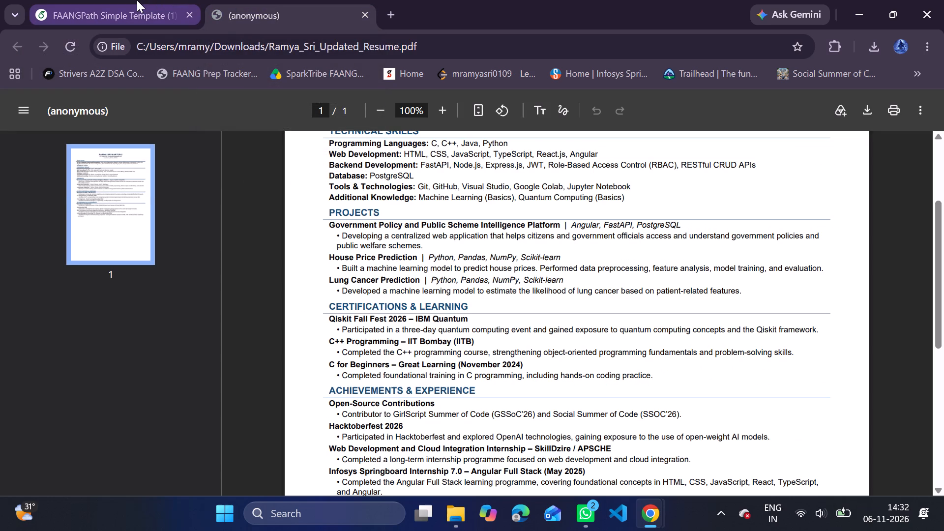
left_click(137, 0)
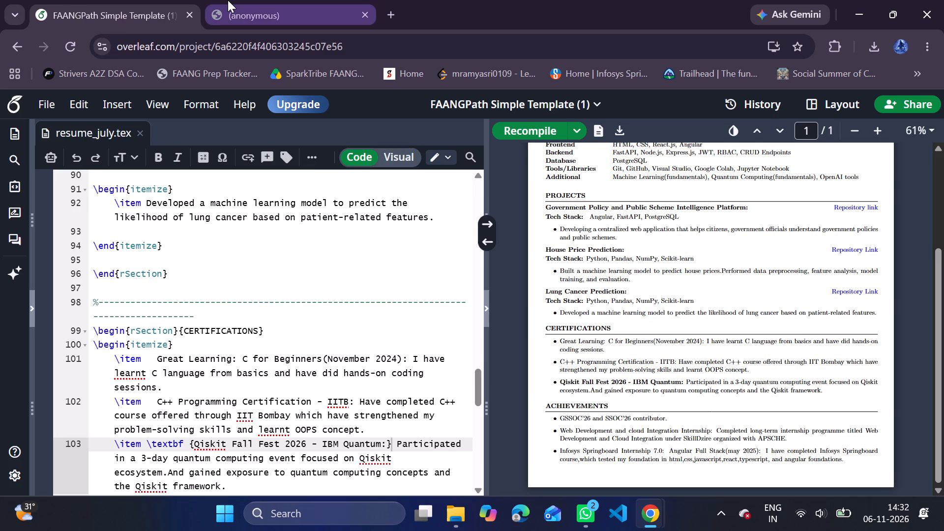
left_click(228, 0)
left_click(130, 7)
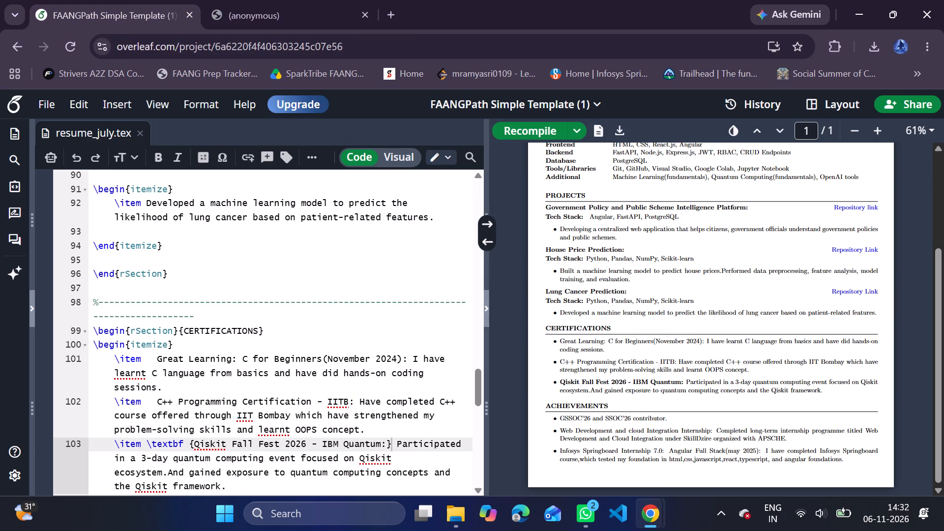
Copy the \textbf command from the Qiskit item into the C++ Programming Certification item, leaving one space before its title.
scroll(278, 283, "down", 1)
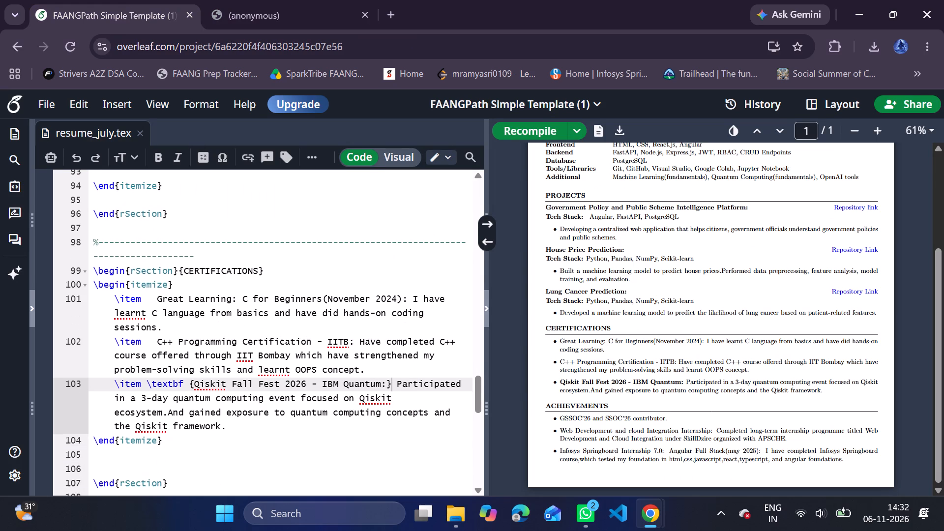
left_click_drag(147, 385, 182, 382)
key("ctrl+c")
left_click(149, 343)
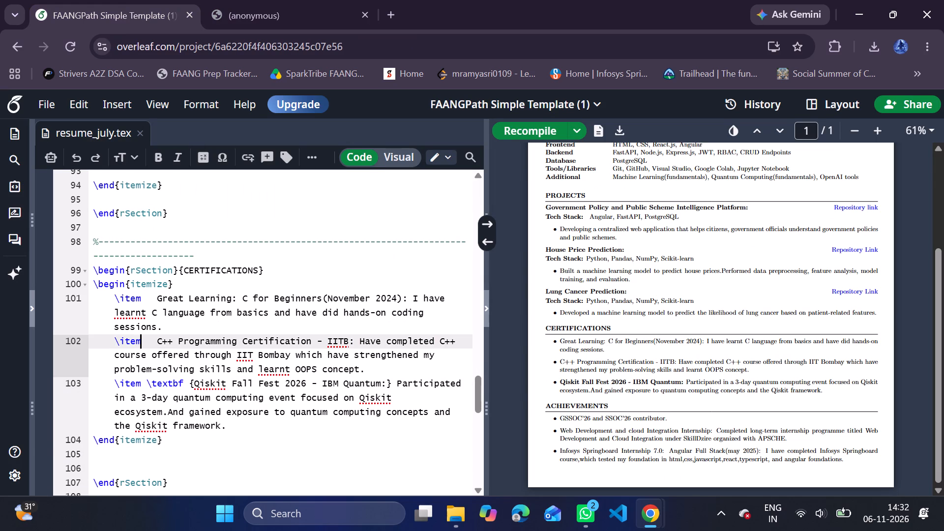
key("space")
key("ctrl+v")
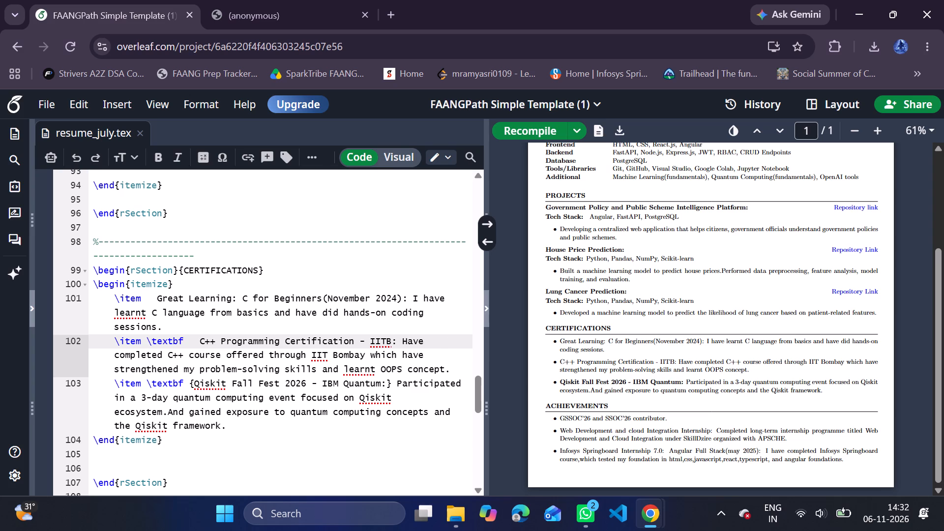
key("Right")
key("BackSpace")
key("space")
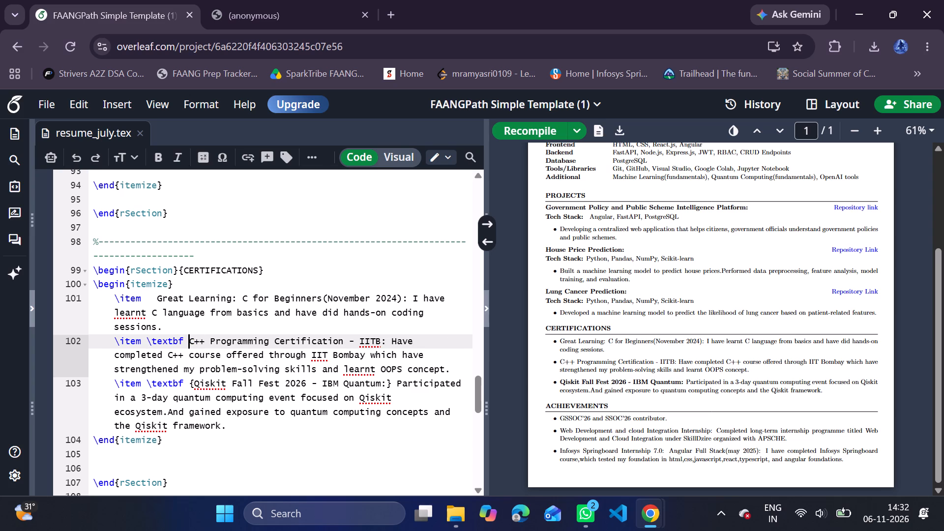
Enclose "C++ Programming Certification - IITB:" in braces after \textbf and recompile the resume.
type("{")
key("Right")
key("Right")
key("Right")
key("Right")
key("Right")
key("Right")
key("Right")
key("Right")
key("Right")
key("Right")
key("Right")
key("Right")
key("Right")
key("Right")
key("Right")
key("Right")
key("Right")
key("Right")
key("Right")
key("Right")
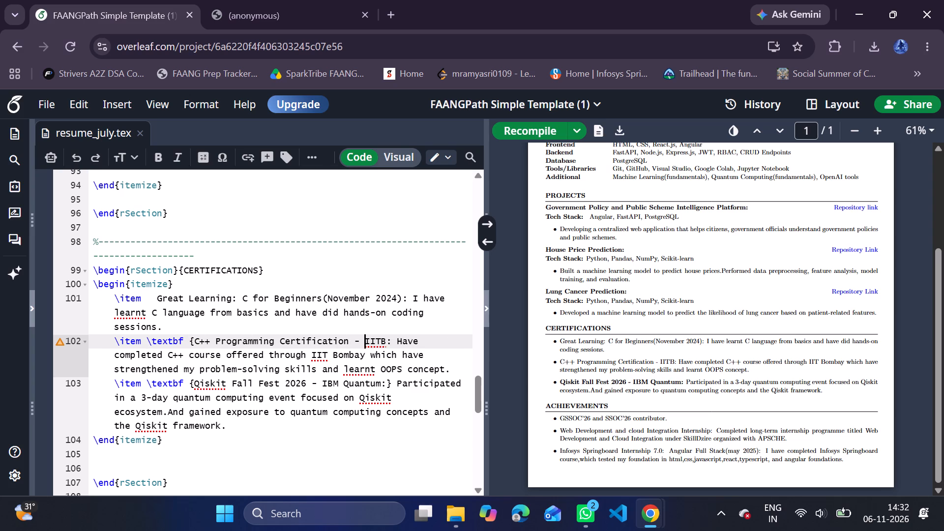
key("Right")
key("shift+braceright")
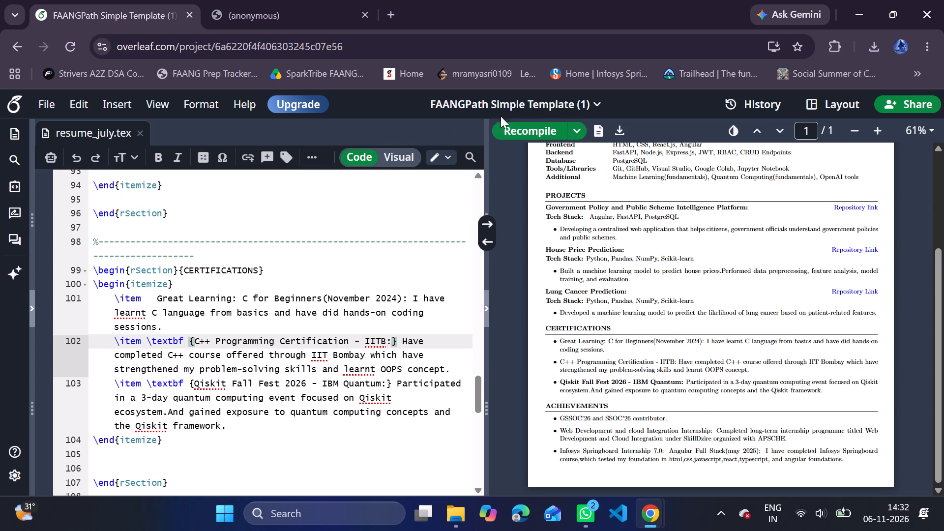
left_click(525, 132)
Replace the C++ item's description with "Completed the C++ programming course, strengthening object-oriented programming fundamentals and problem-solving skills." from the updated resume PDF and recompile.
left_click(310, 7)
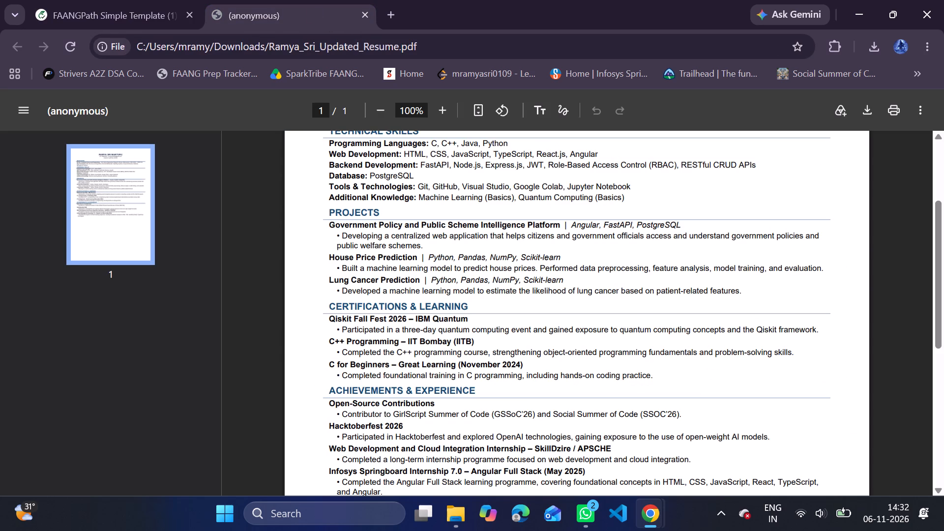
left_click_drag(342, 354, 767, 360)
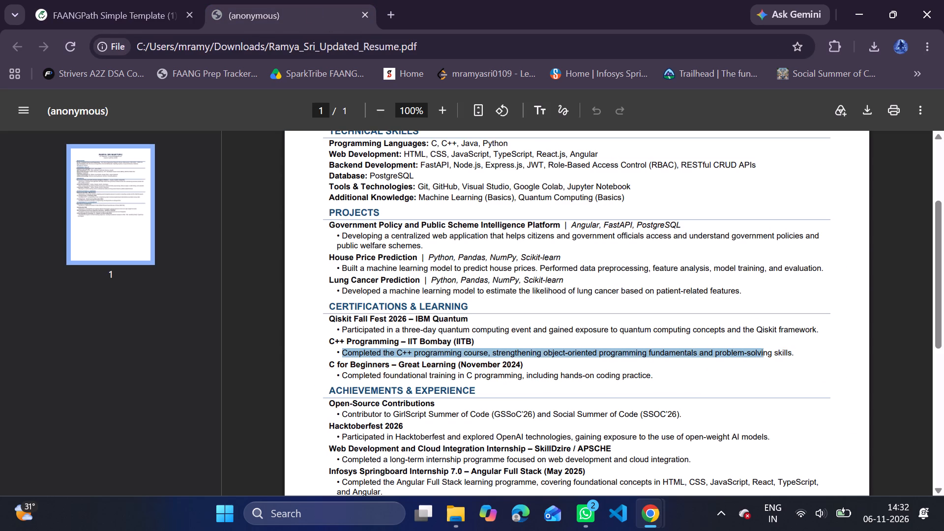
left_click_drag(767, 360, 841, 356)
left_click_drag(841, 356, 812, 354)
key("ctrl+c")
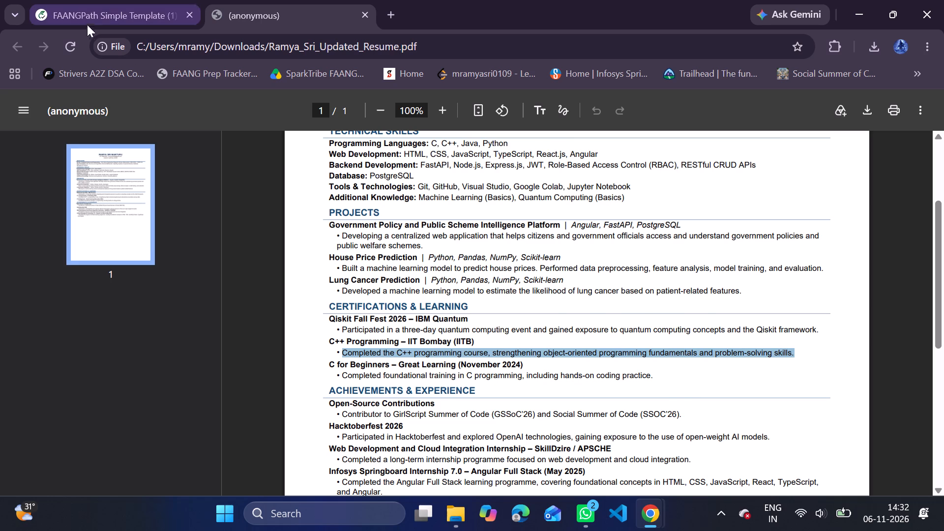
left_click(109, 9)
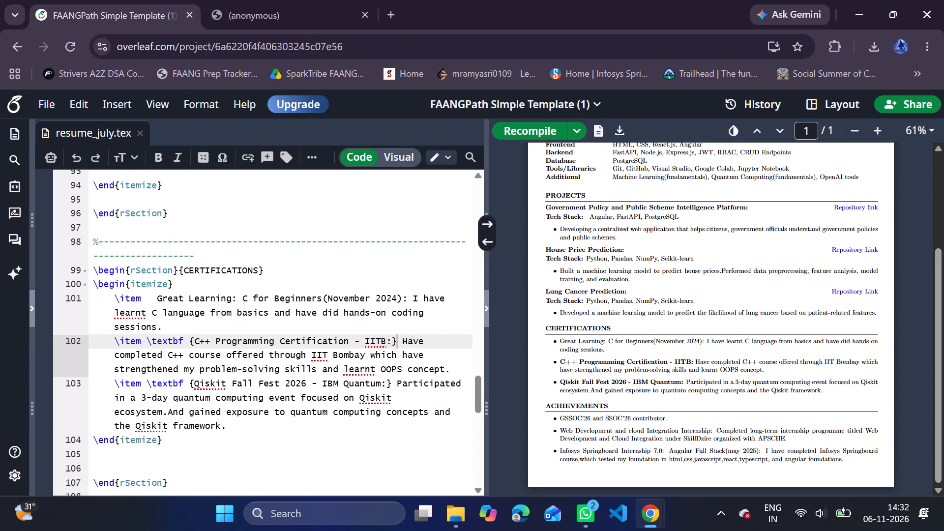
left_click_drag(402, 341, 455, 374)
key("BackSpace")
key("ctrl+v")
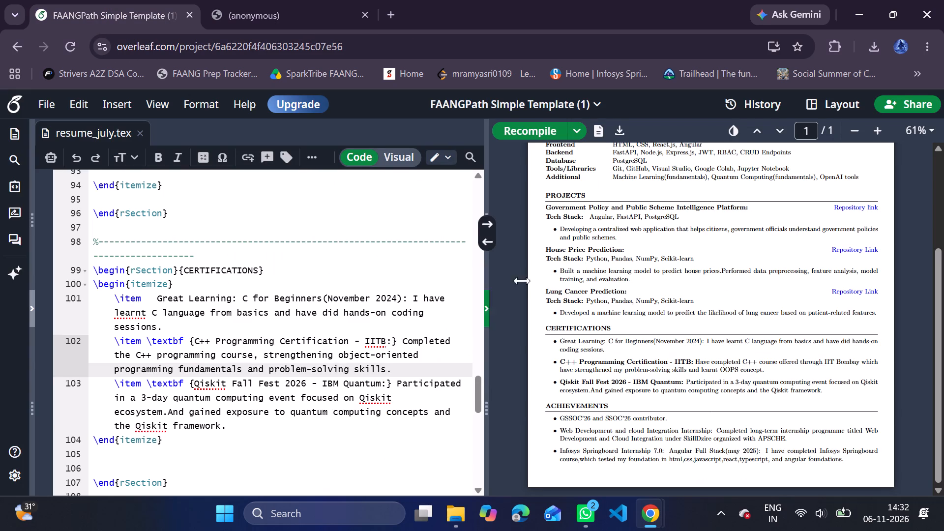
left_click(540, 136)
Compare the certifications and achievements entries in the updated resume PDF with the LaTeX source.
scroll(432, 335, "down", 1)
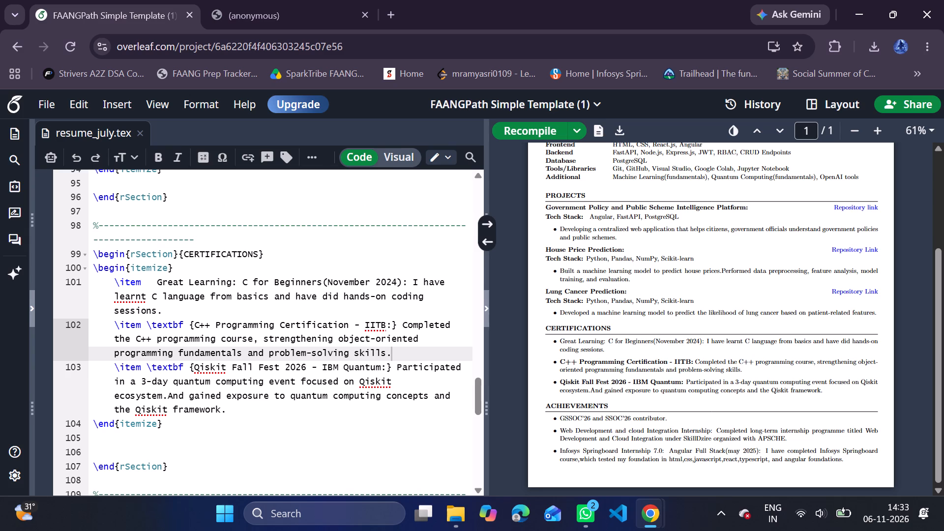
left_click(299, 7)
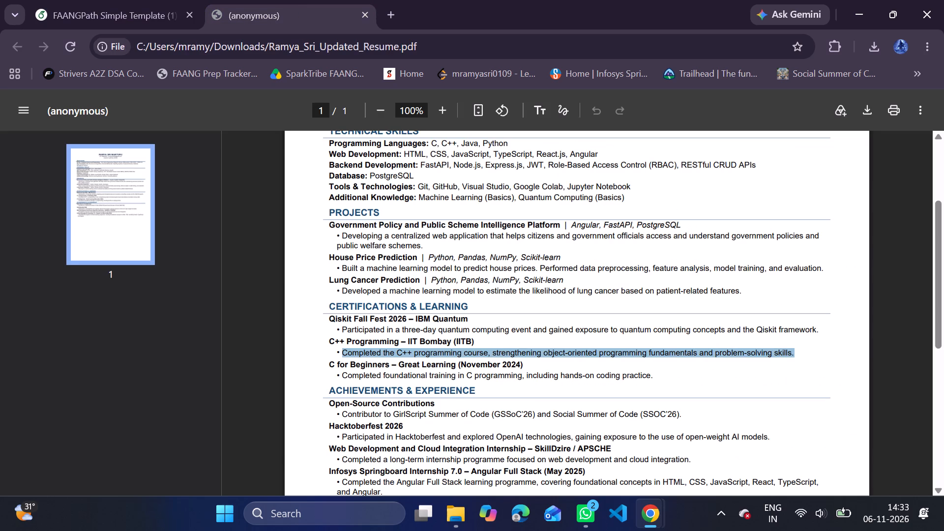
left_click(459, 352)
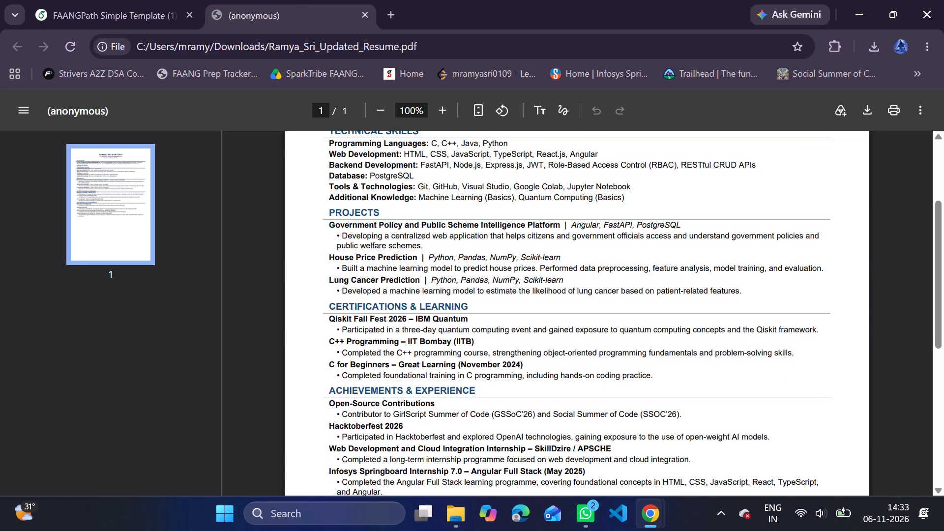
left_click(154, 0)
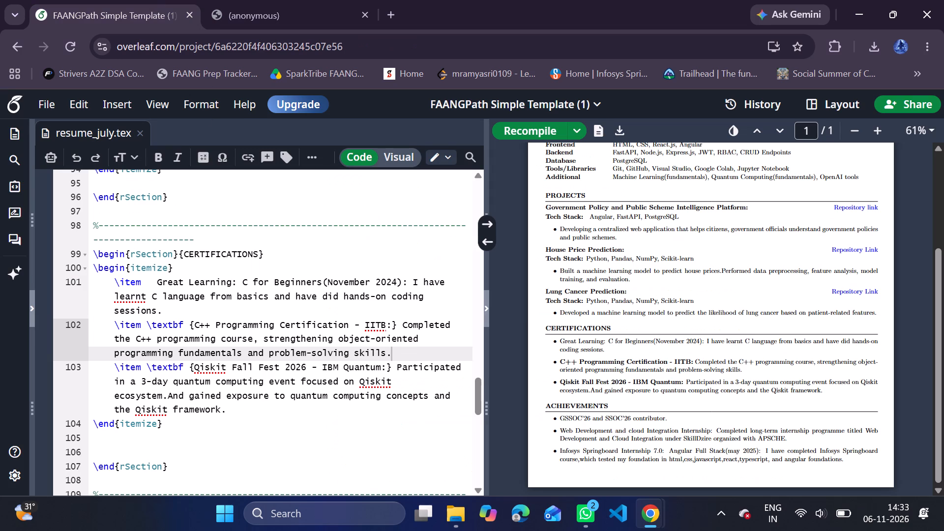
scroll(322, 301, "down", 3)
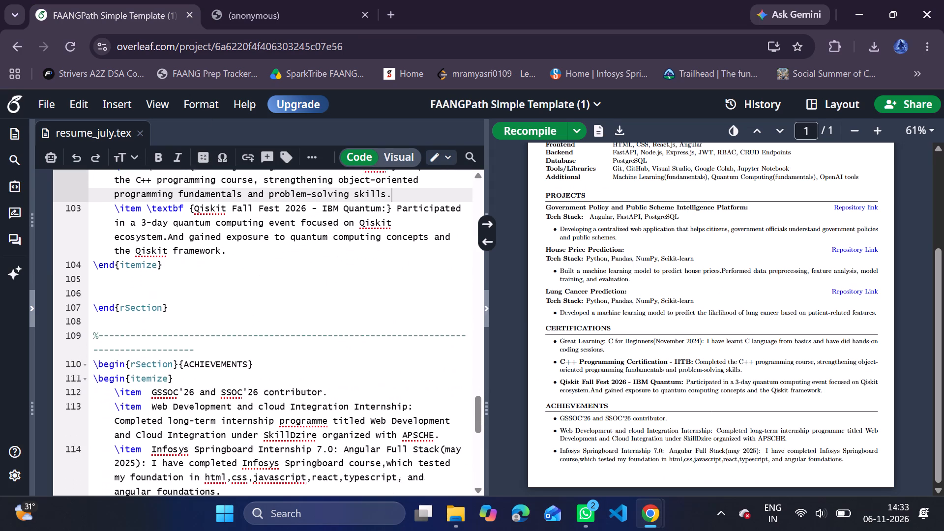
scroll(322, 301, "down", 1)
left_click(281, 0)
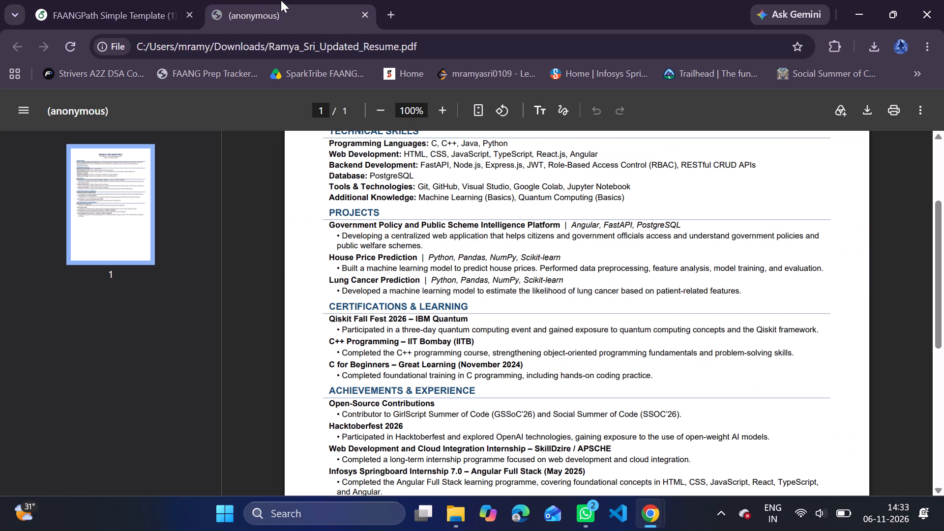
scroll(432, 289, "down", 2)
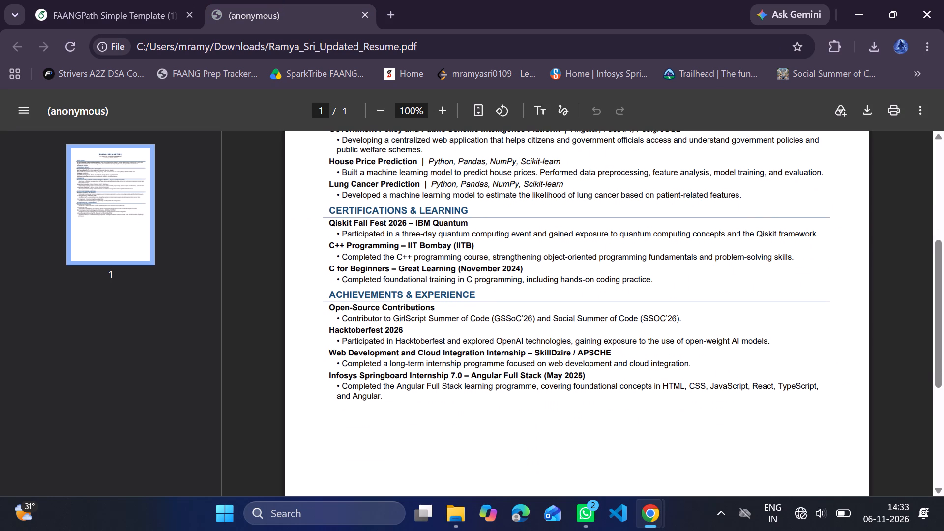
left_click(144, 18)
scroll(335, 371, "down", 1)
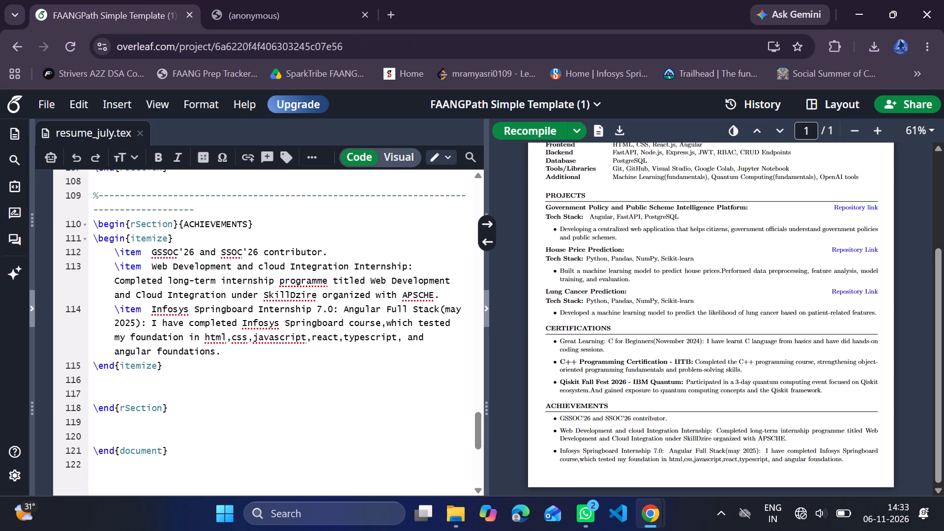
scroll(335, 371, "down", 1)
scroll(230, 285, "up", 2)
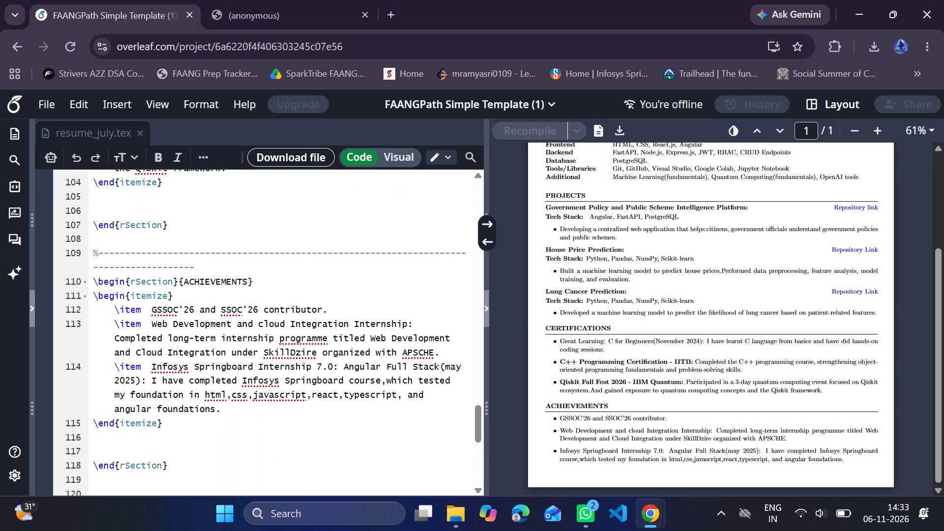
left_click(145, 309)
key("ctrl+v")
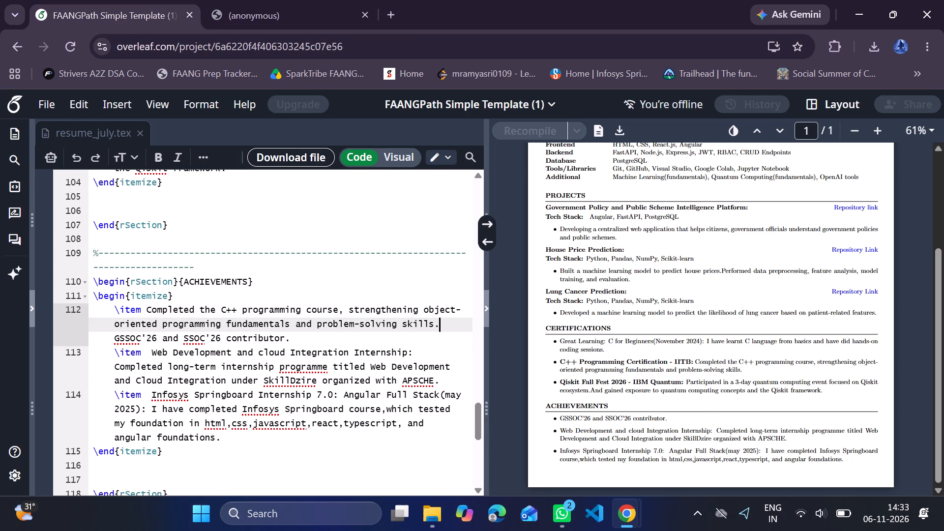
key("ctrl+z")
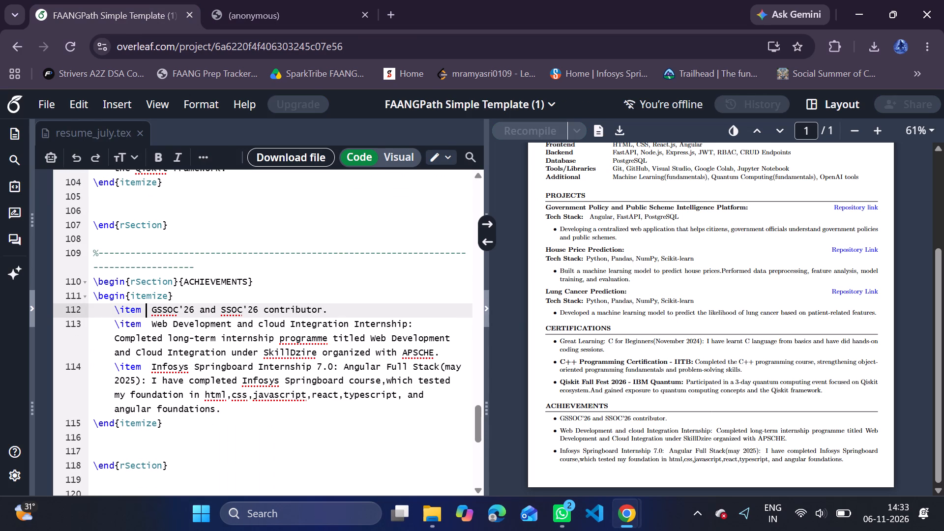
Copy the \textbf command from the Qiskit item to the start of the GSSOC'26 and SSOC'26 achievement item.
scroll(203, 323, "up", 3)
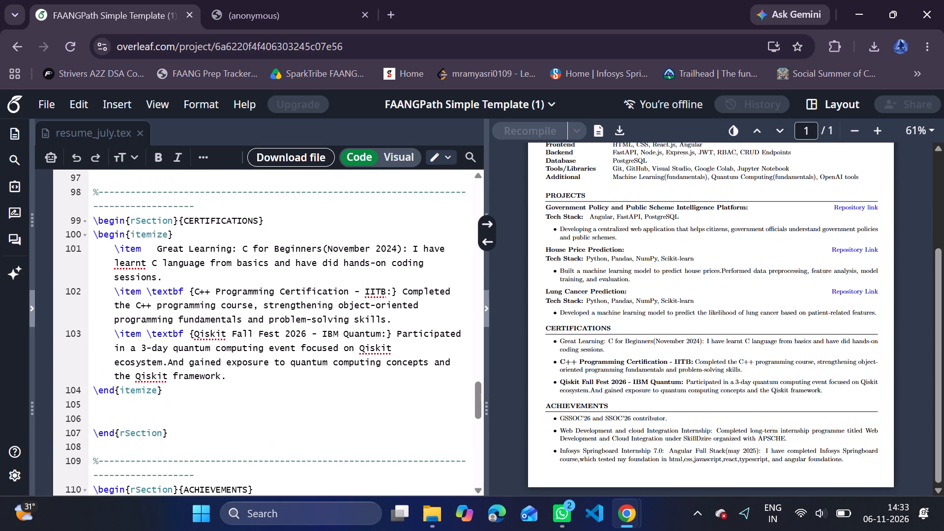
left_click_drag(147, 333, 184, 333)
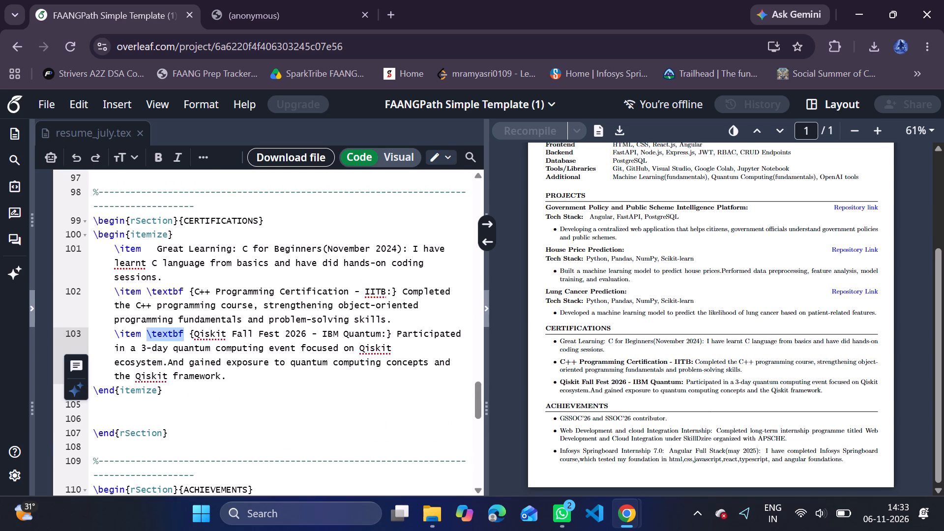
key("ctrl+c")
scroll(184, 333, "down", 2)
left_click(147, 336)
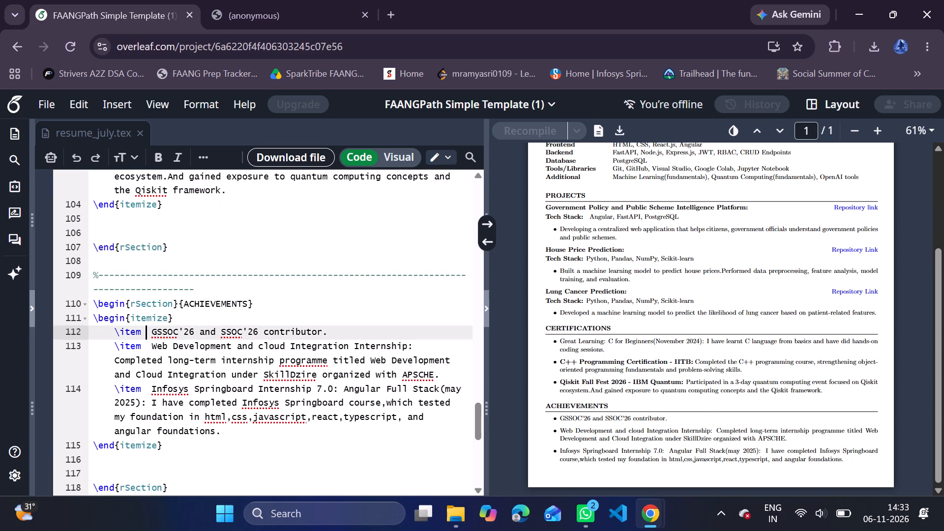
key("ctrl+v")
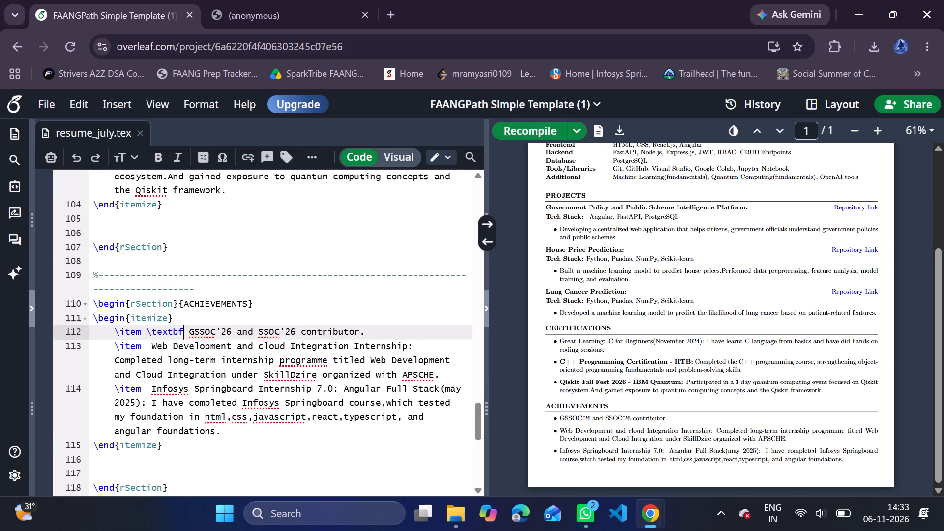
Add the braced bold title "Open-Source Contributions:" from the updated resume PDF before GSSOC'26 in the achievement item and recompile.
left_click(267, 0)
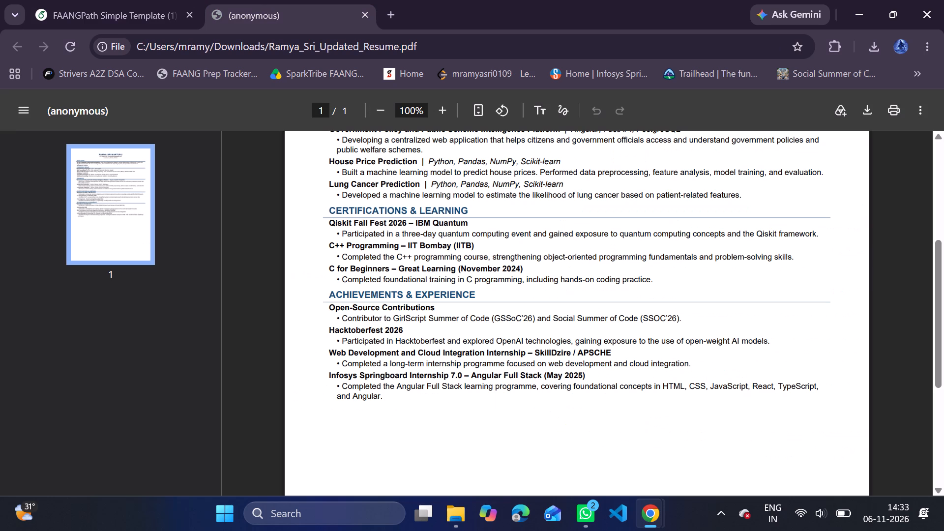
left_click_drag(329, 307, 413, 314)
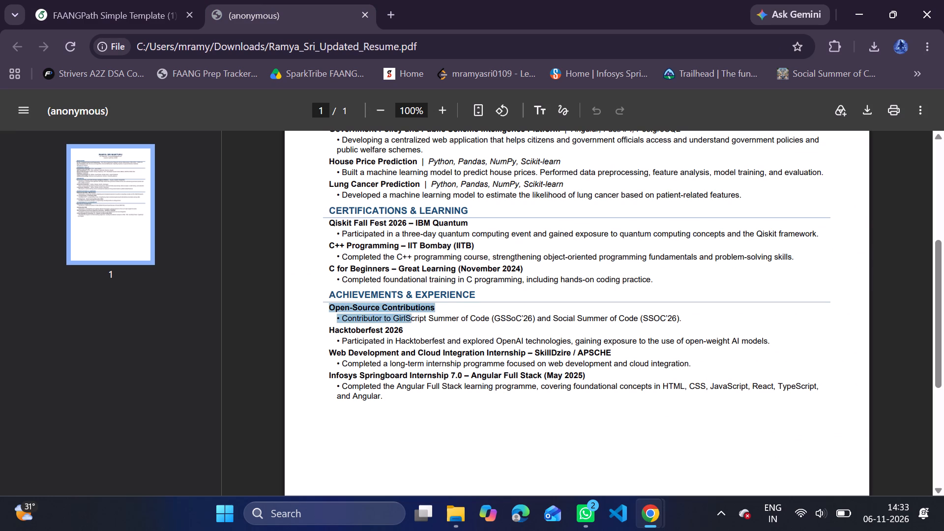
left_click_drag(413, 314, 440, 306)
key("ctrl+c")
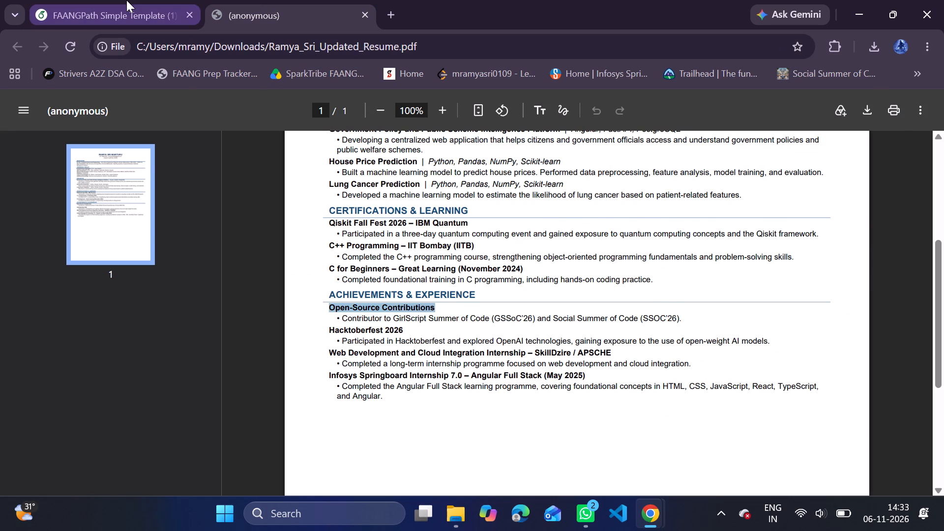
left_click(126, 0)
key("space")
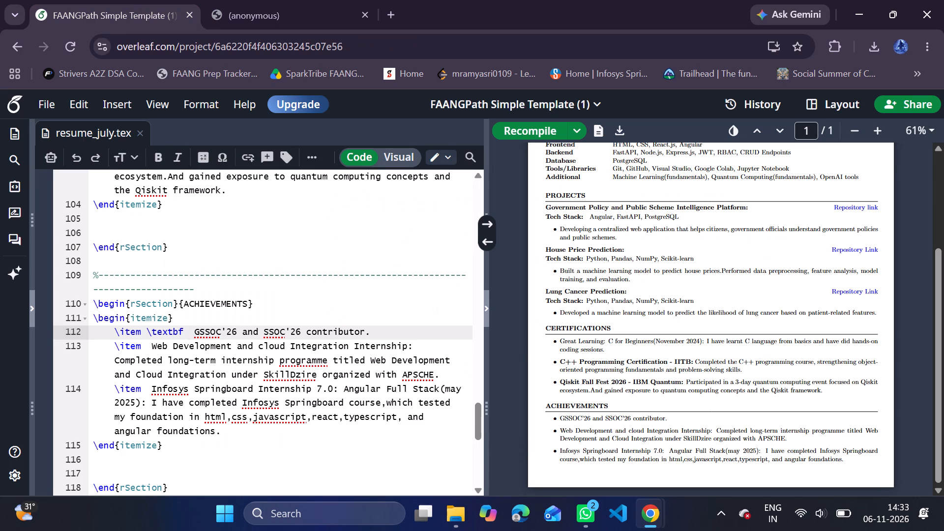
key("shift+braceleft")
key("ctrl+v")
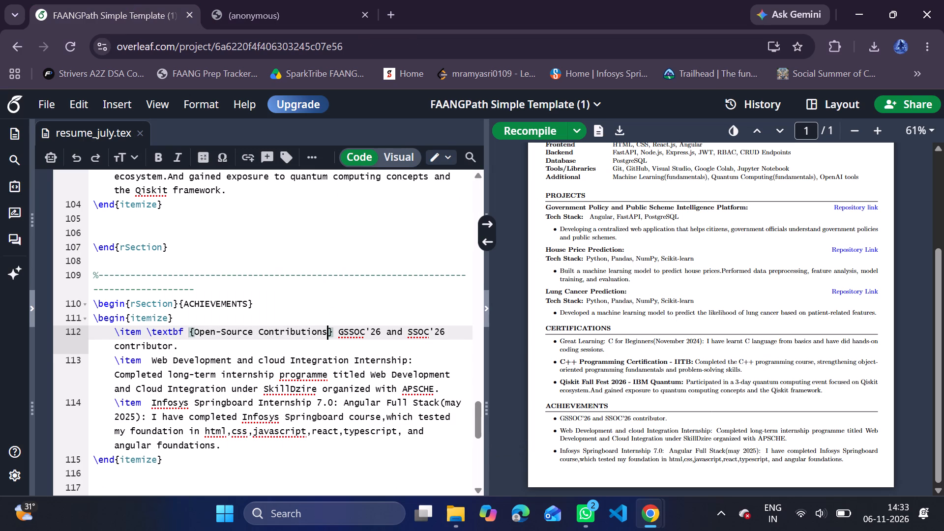
key("shift+colon")
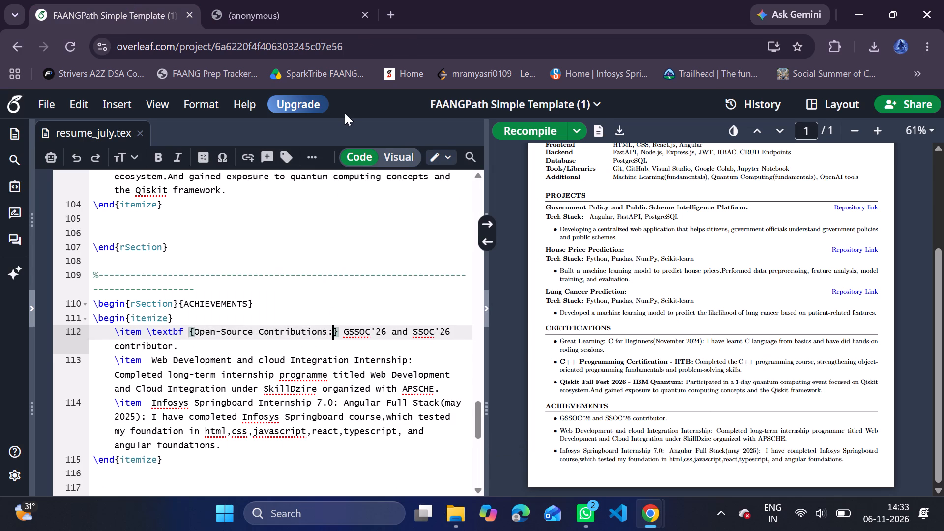
left_click(544, 125)
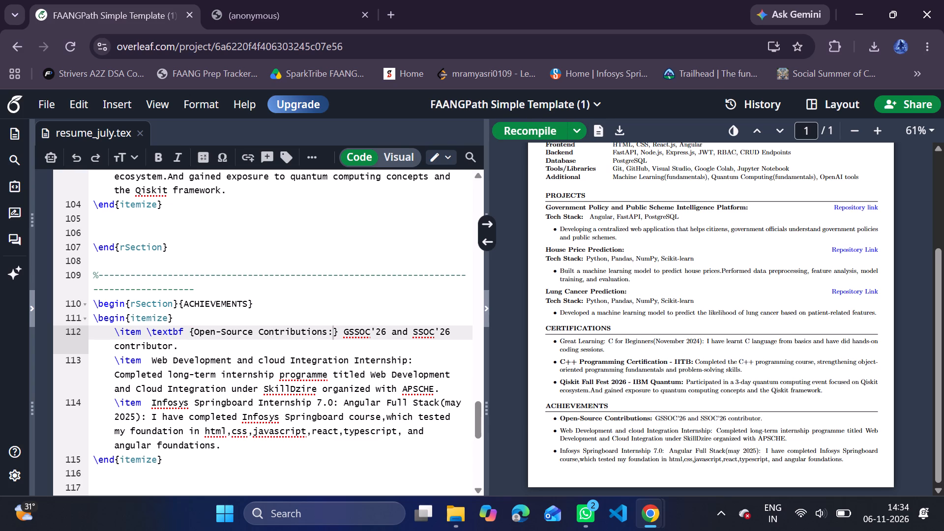
Replace the open-source item's description with "Contributor to GirlScript Summer of Code (GSSoC'26) and Social Summer of Code (SSOC'26)." from the updated resume PDF and recompile.
left_click(245, 10)
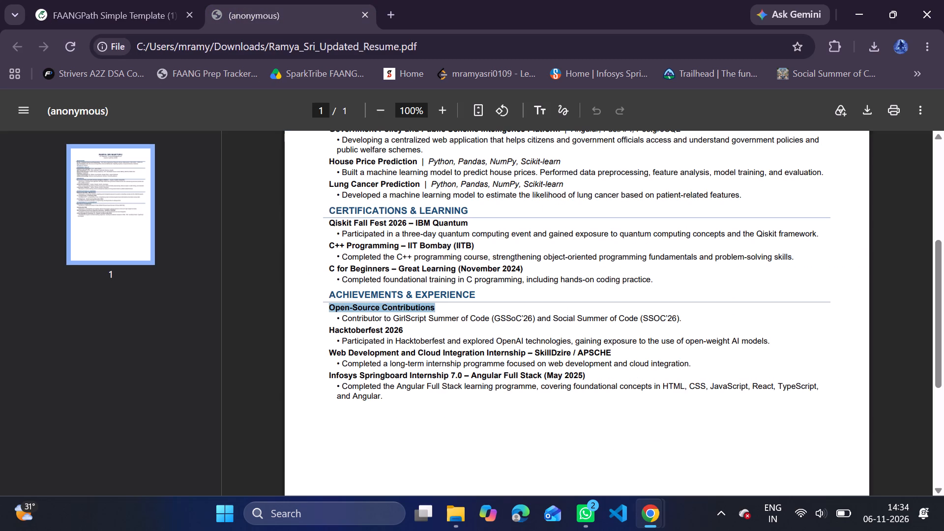
left_click(473, 282)
left_click_drag(340, 318, 580, 334)
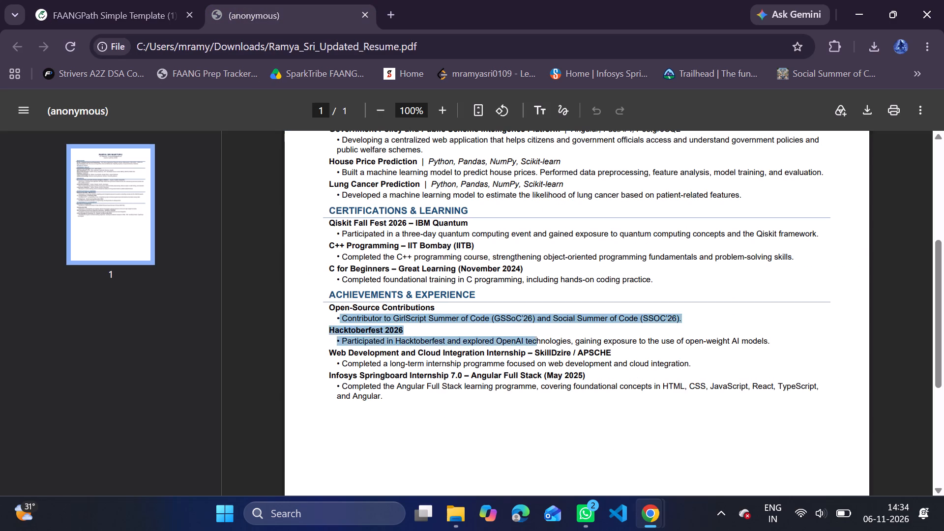
left_click_drag(580, 334, 686, 321)
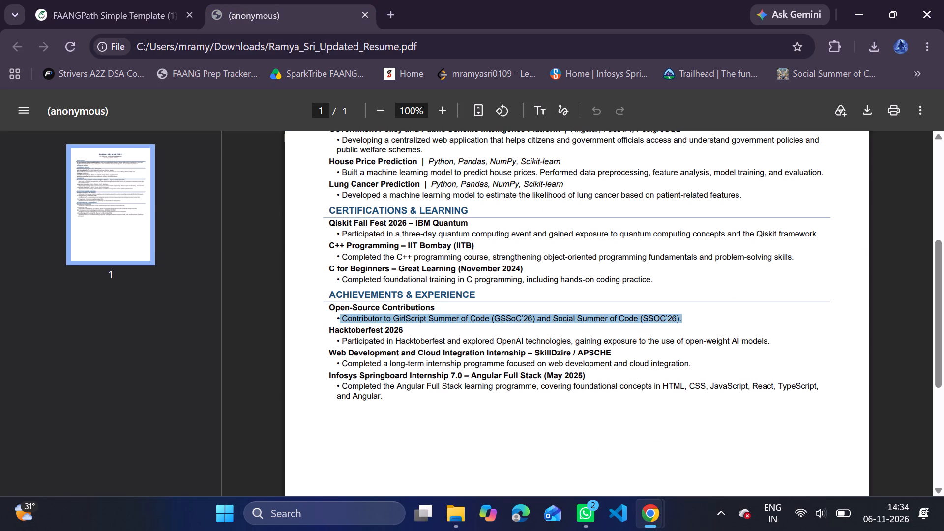
key("ctrl+c")
left_click(138, 12)
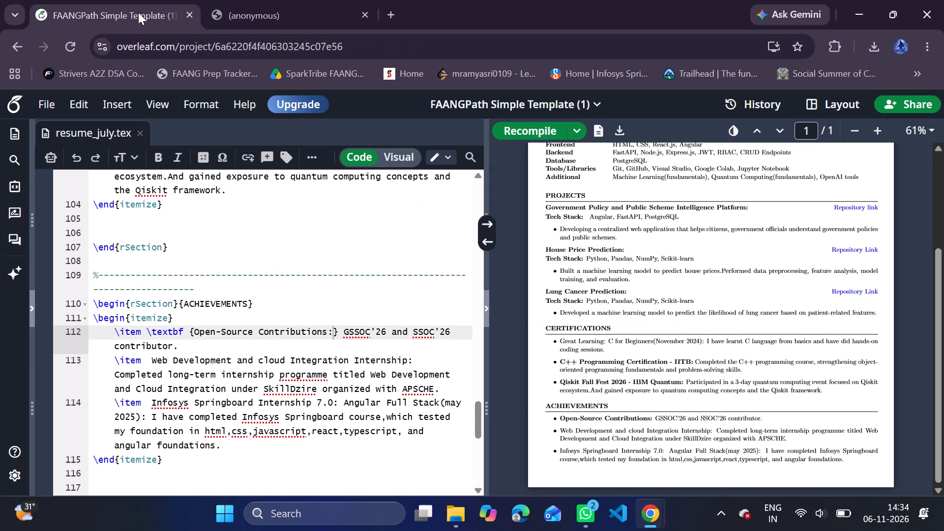
left_click_drag(343, 335, 363, 344)
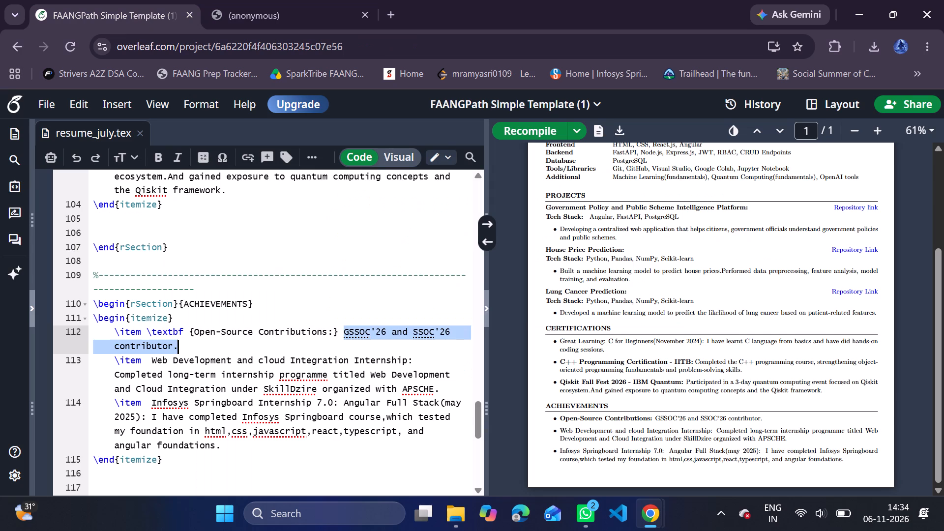
left_click_drag(363, 344, 367, 346)
key("BackSpace")
key("ctrl+v")
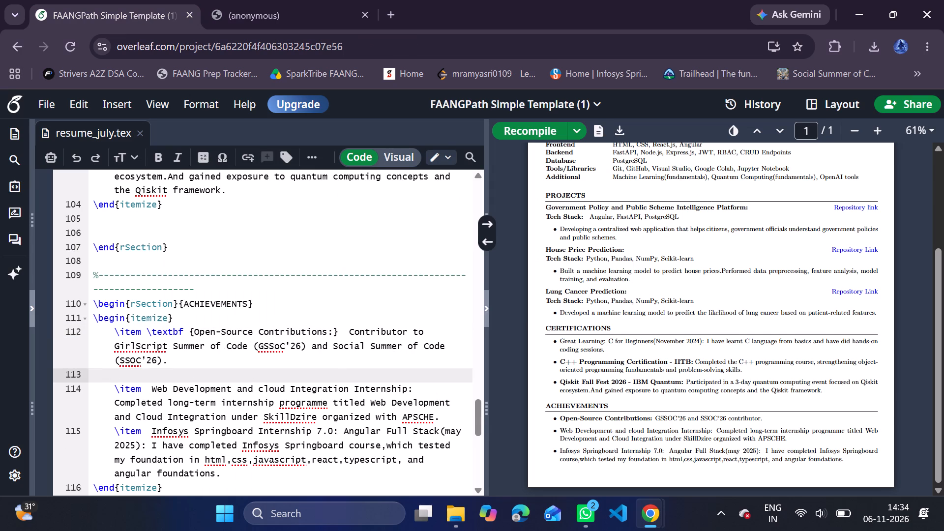
left_click(506, 131)
Copy the title "Hacktoberfest 2026" from the updated resume PDF into the empty line below the open-source item, indented four spaces.
scroll(363, 403, "down", 1)
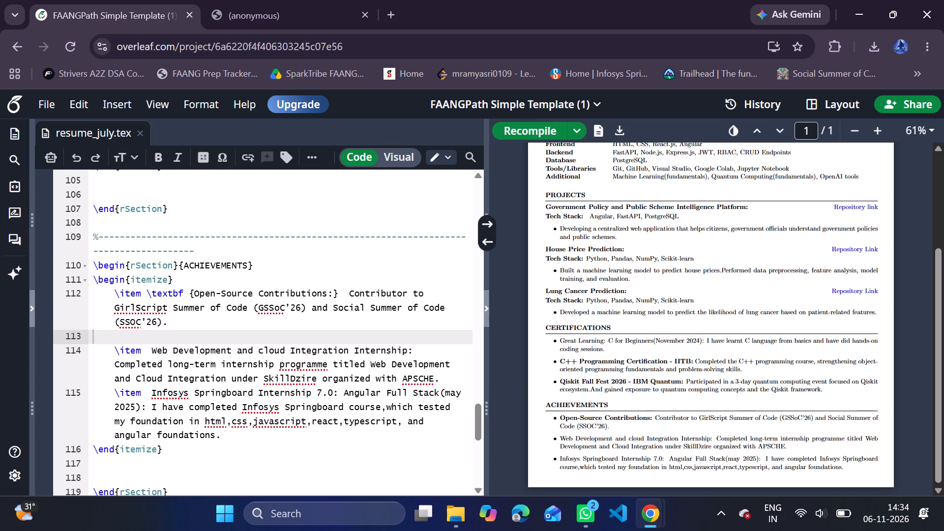
scroll(363, 403, "down", 1)
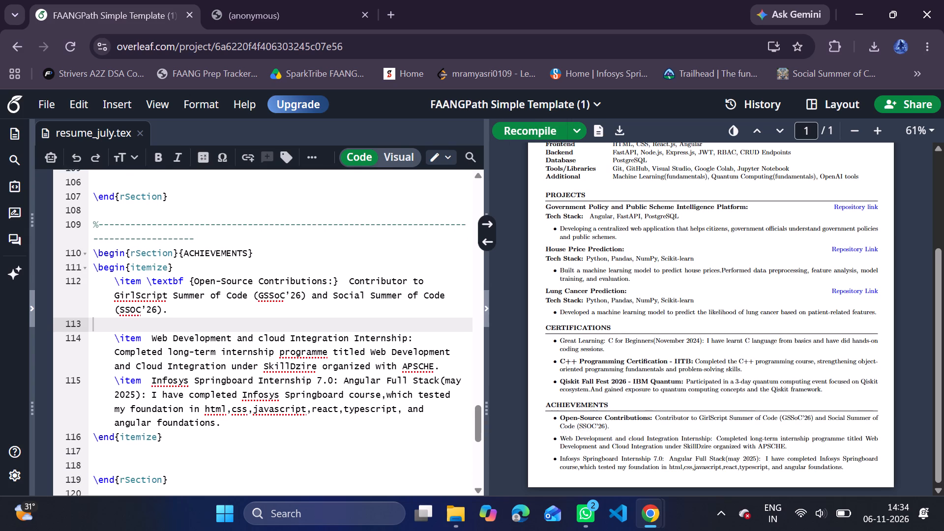
scroll(363, 403, "down", 1)
scroll(671, 398, "down", 5)
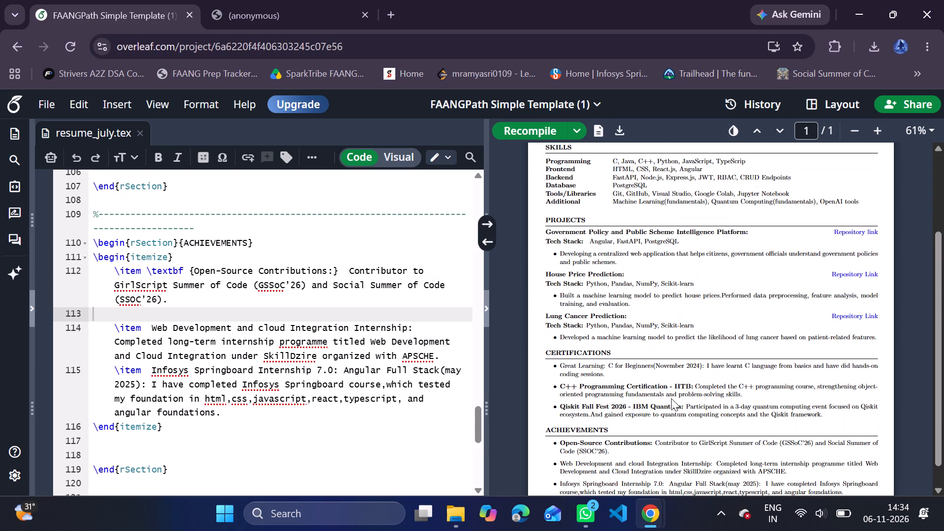
scroll(365, 372, "down", 1)
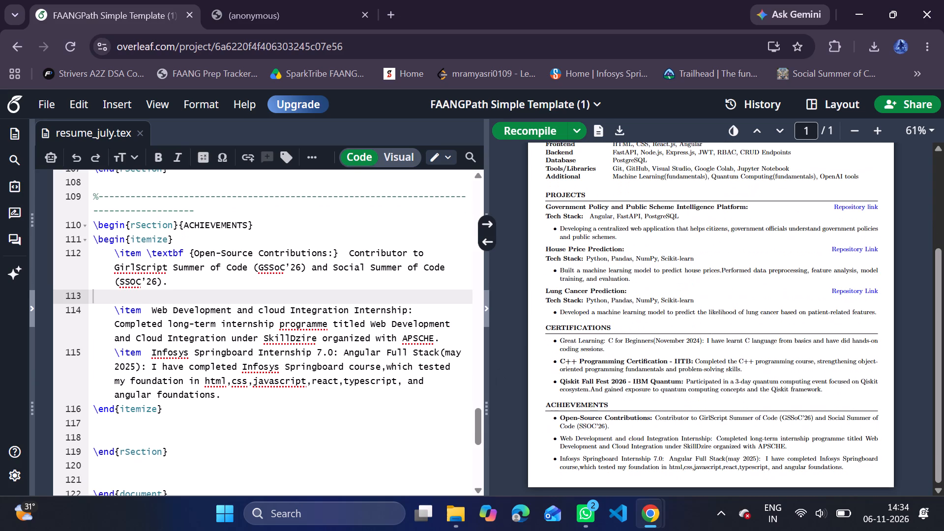
left_click(319, 0)
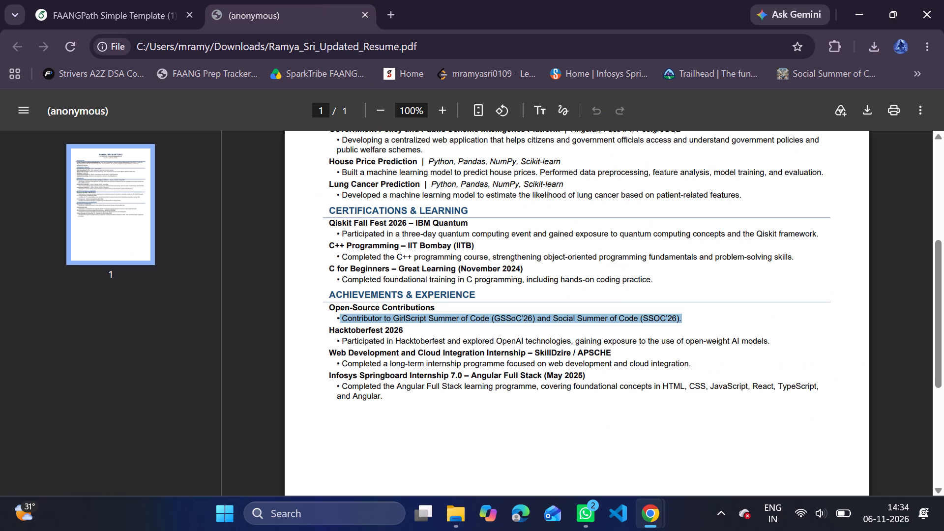
left_click_drag(327, 329, 406, 331)
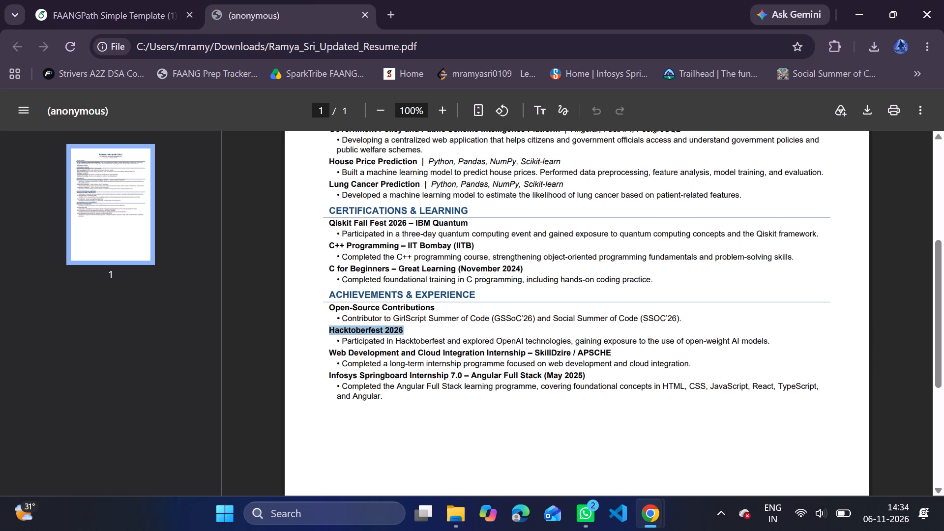
key("ctrl+c")
left_click(157, 0)
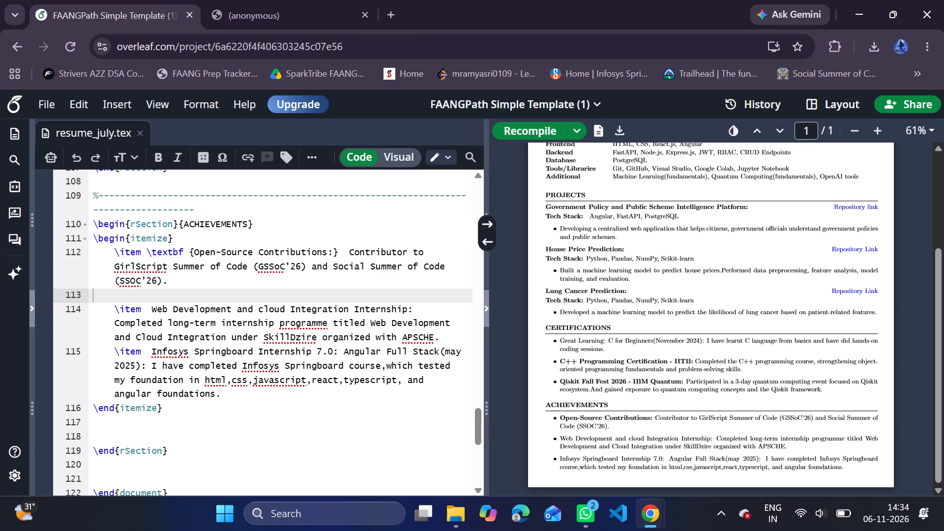
left_click(178, 298)
key("space")
key("space")
key("space")
key("space")
key("ctrl+v")
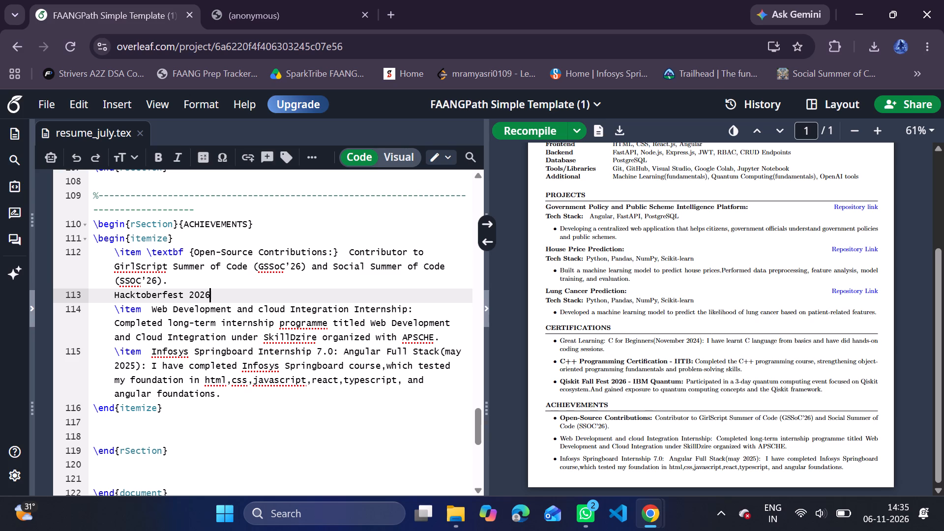
Copy \item \textbf from the open-source item to the start of the Hacktoberfest 2026 line.
left_click(110, 298)
key("space")
key("space")
key("space")
key("space")
key("space")
key("space")
key("space")
key("space")
key("space")
key("space")
key("space")
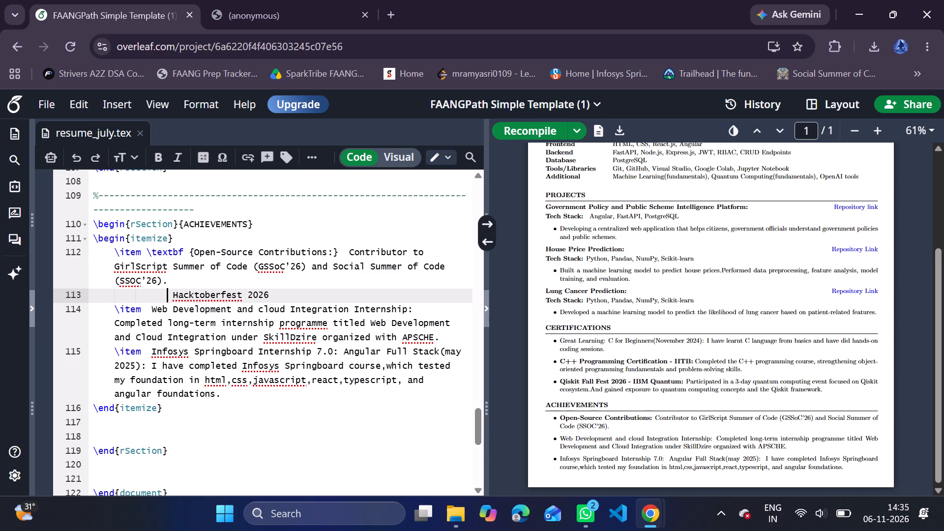
left_click_drag(114, 252, 185, 256)
key("ctrl+c")
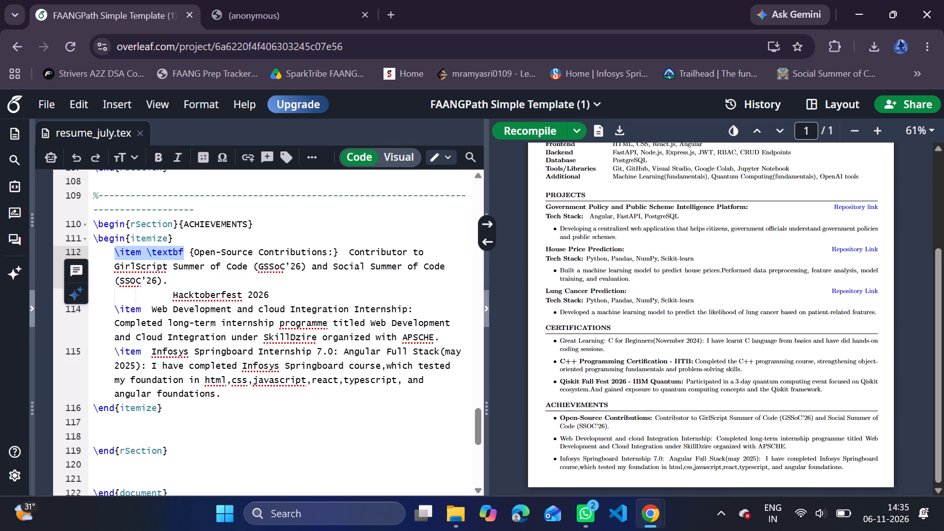
left_click(125, 295)
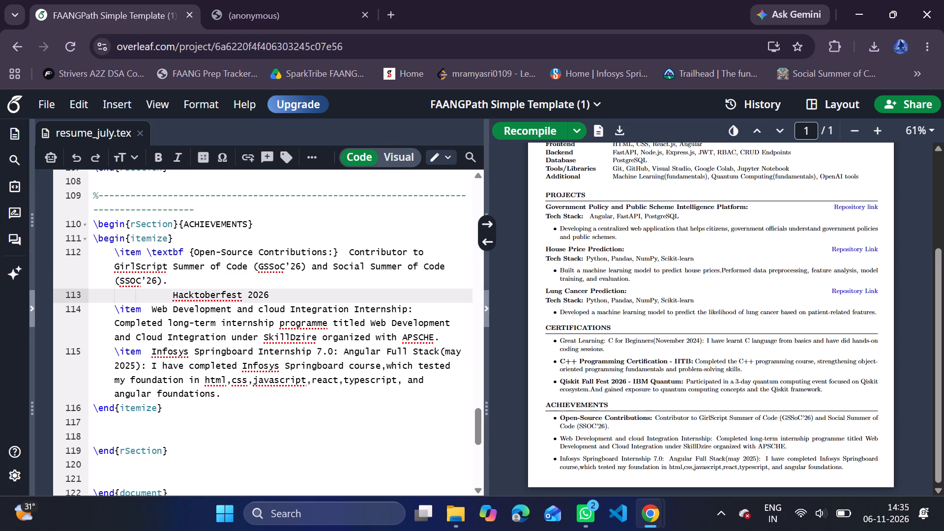
key("BackSpace")
key("ctrl+v")
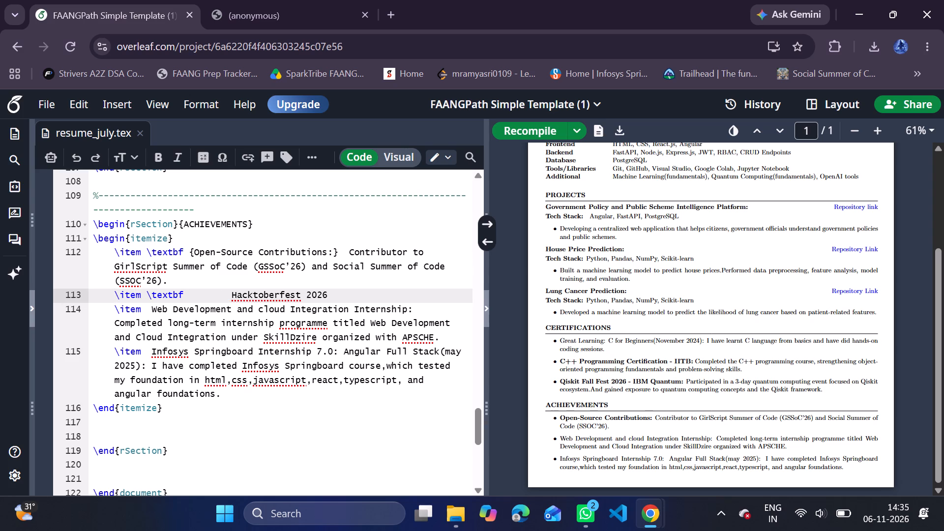
Enclose the Hacktoberfest 2026 title in braces after \textbf, recompile, and remove the extra spaces before the title.
left_click(229, 299)
key("BackSpace")
key("BackSpace")
key("BackSpace")
key("BackSpace")
key("BackSpace")
key("BackSpace")
key("BackSpace")
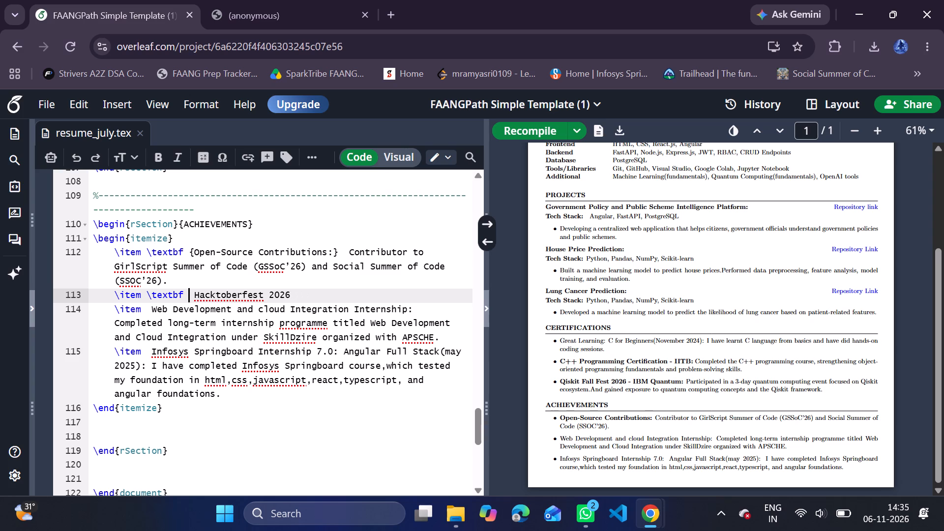
key("shift+braceleft")
key("Right")
key("BackSpace")
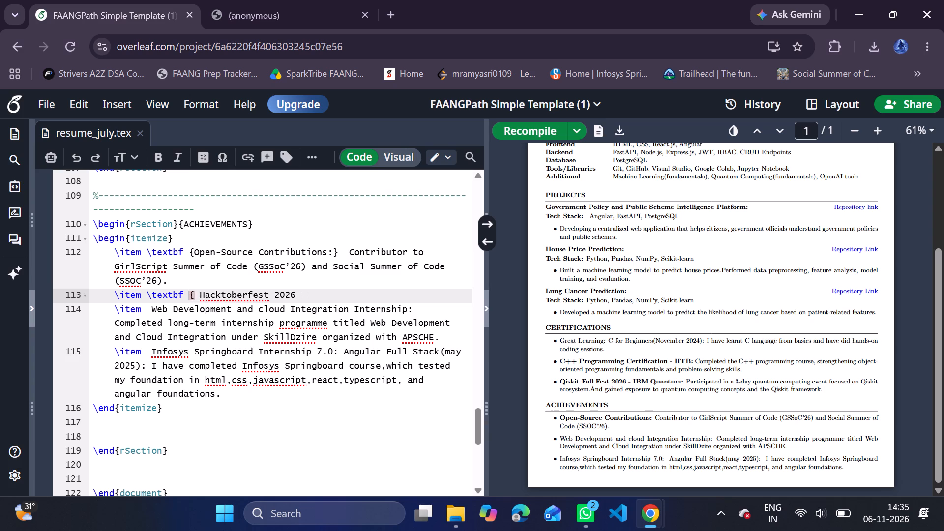
left_click(309, 293)
key("shift+braceright")
left_click(514, 129)
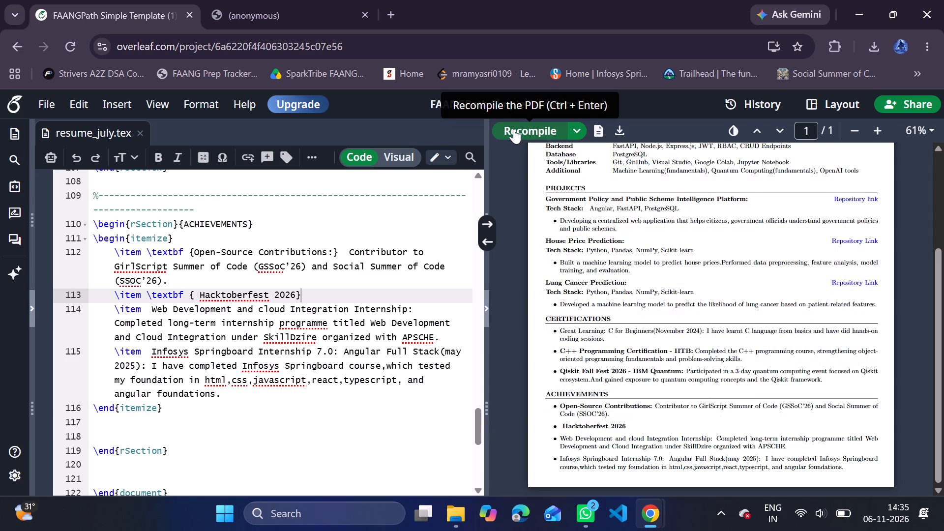
left_click(195, 302)
key("Right")
key("BackSpace")
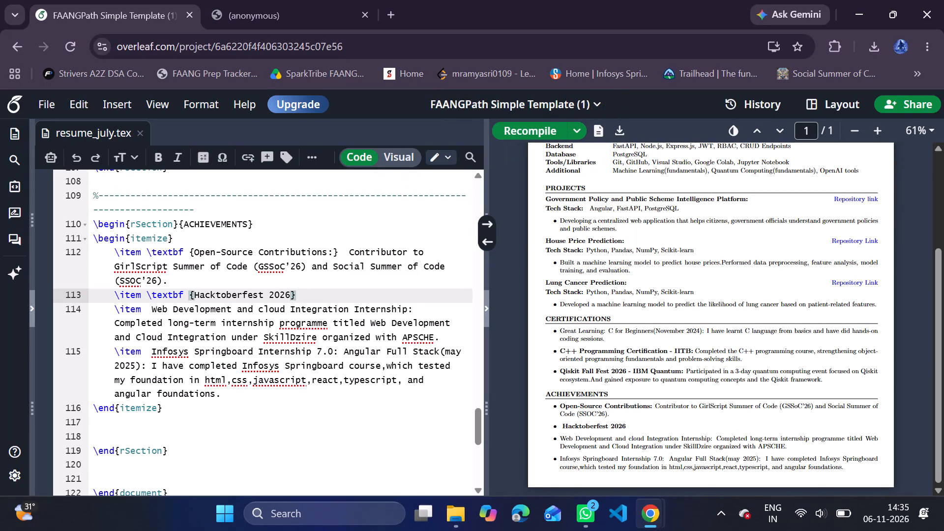
Add "Participated in Hacktoberfest and explored OpenAI technologies, gaining exposure to the use of open-weight AI models." after the Hacktoberfest 2026 title and recompile.
left_click(294, 0)
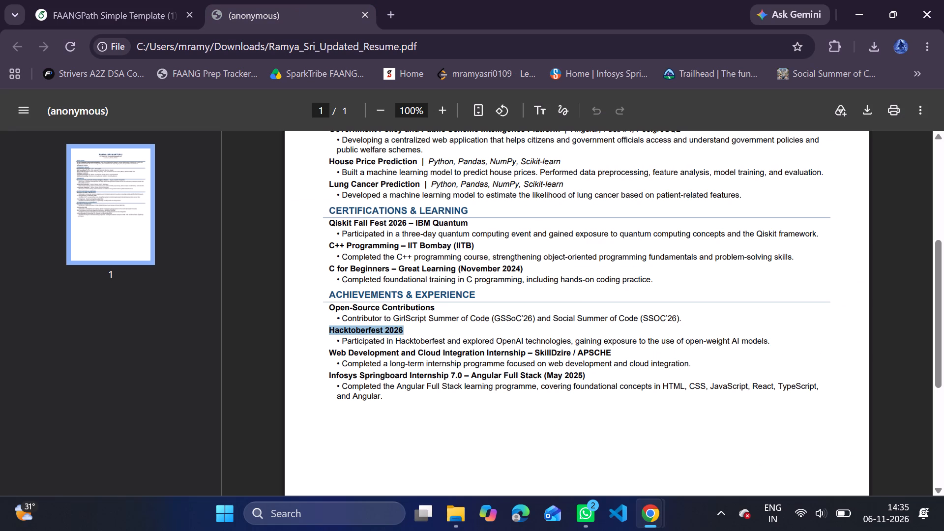
left_click_drag(341, 339, 686, 346)
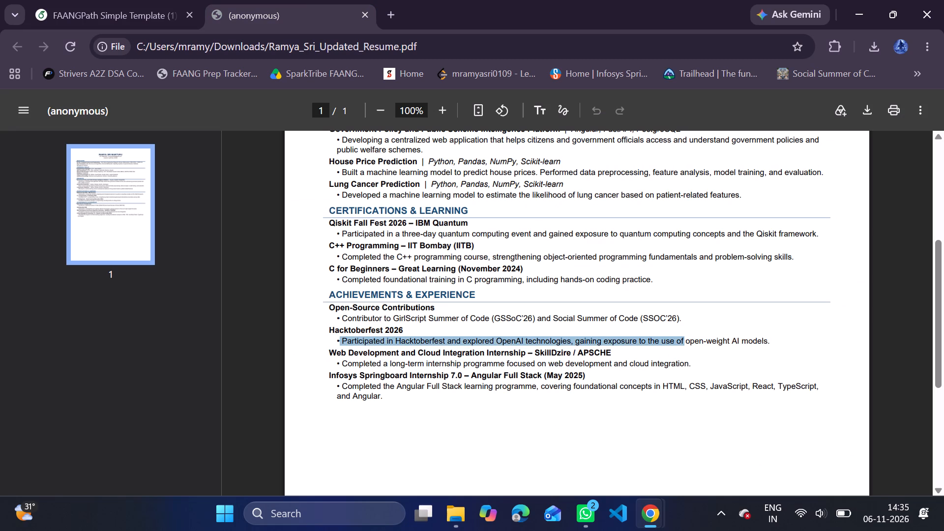
left_click_drag(686, 346, 794, 343)
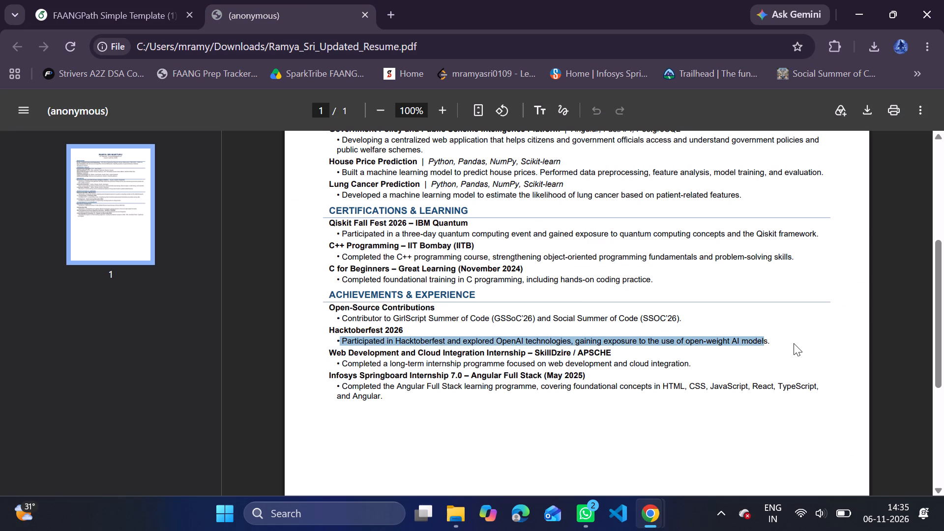
key("ctrl+c")
left_click(146, 7)
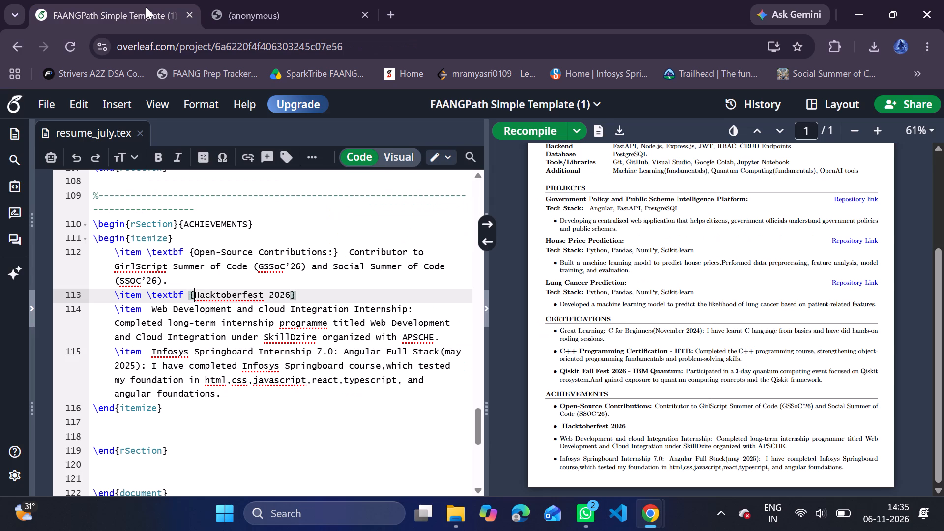
left_click(314, 294)
key("space")
key("ctrl+v")
left_click(543, 136)
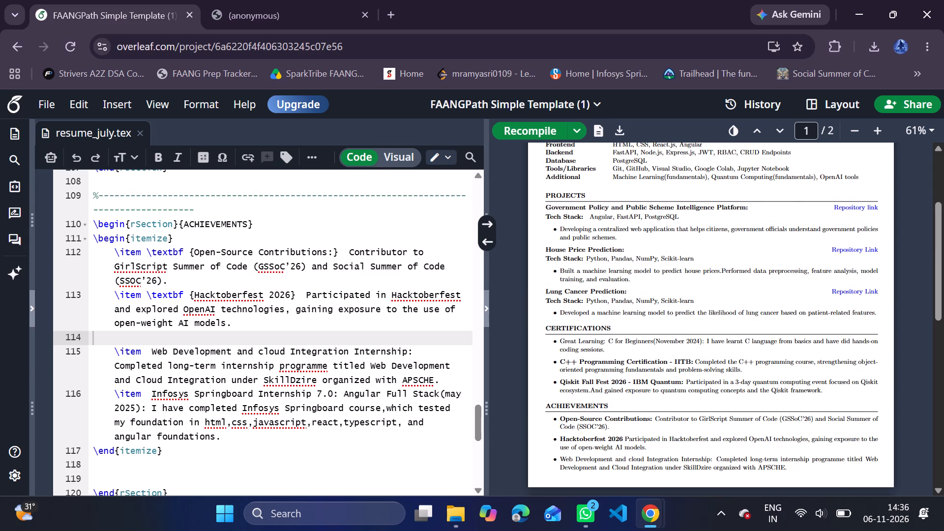
Add a colon after 2026 inside the bold Hacktoberfest title and recompile.
left_click(290, 297)
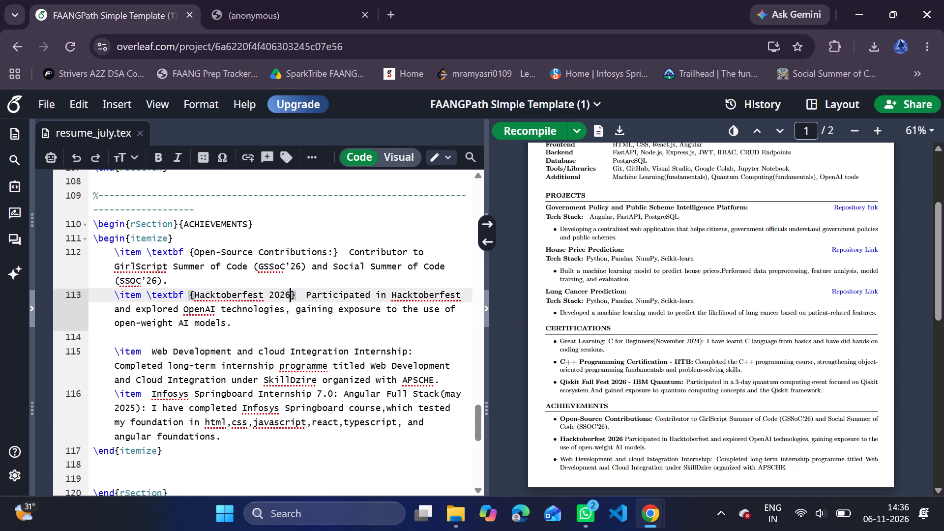
key("shift+colon")
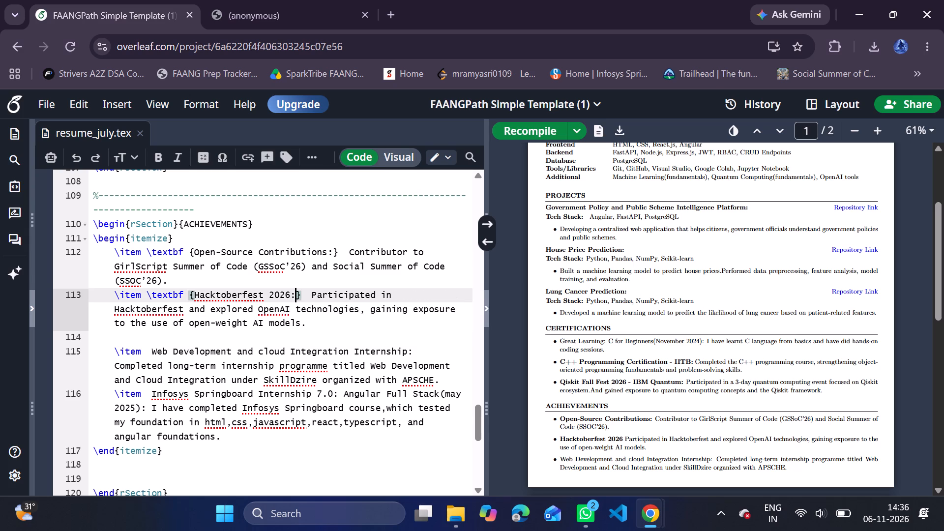
left_click(539, 124)
Remove the blank line after the Hacktoberfest 2026 item in the Achievements list.
scroll(625, 359, "down", 2)
scroll(625, 359, "up", 2)
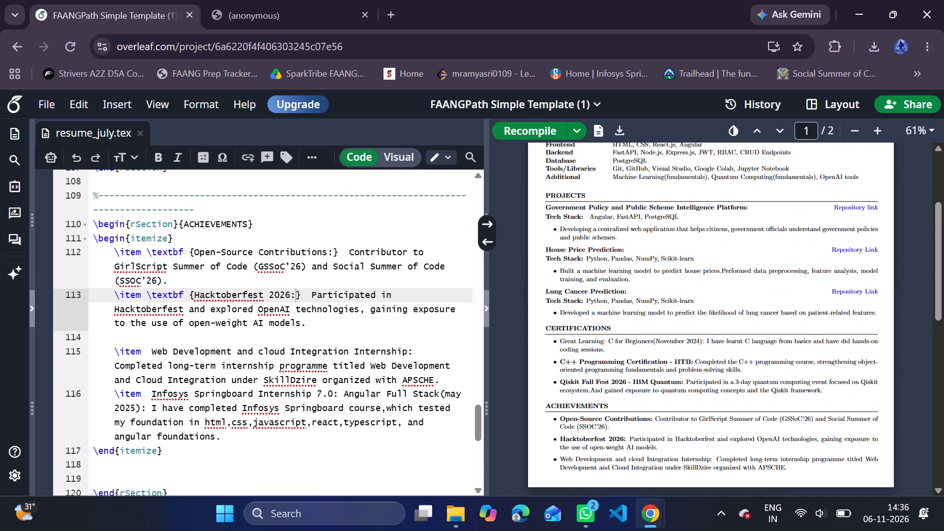
scroll(448, 343, "down", 1)
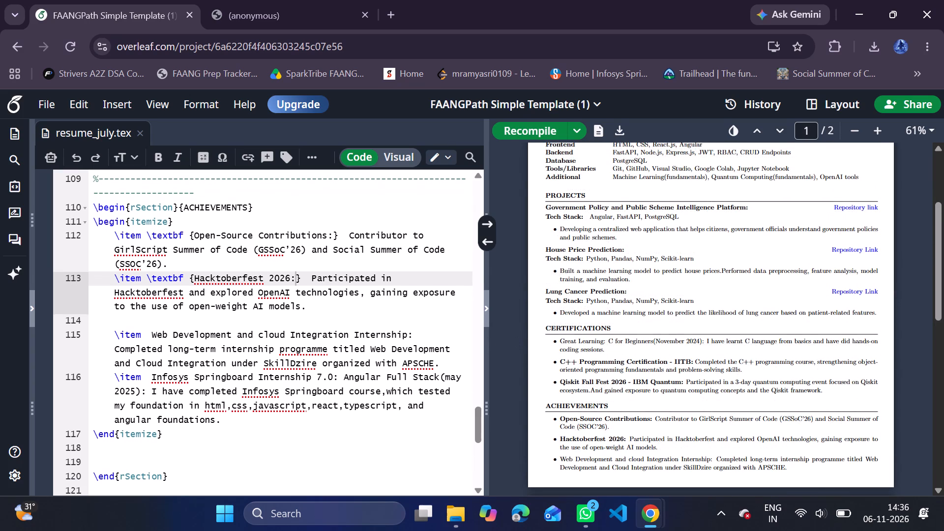
scroll(448, 343, "down", 1)
left_click(308, 323)
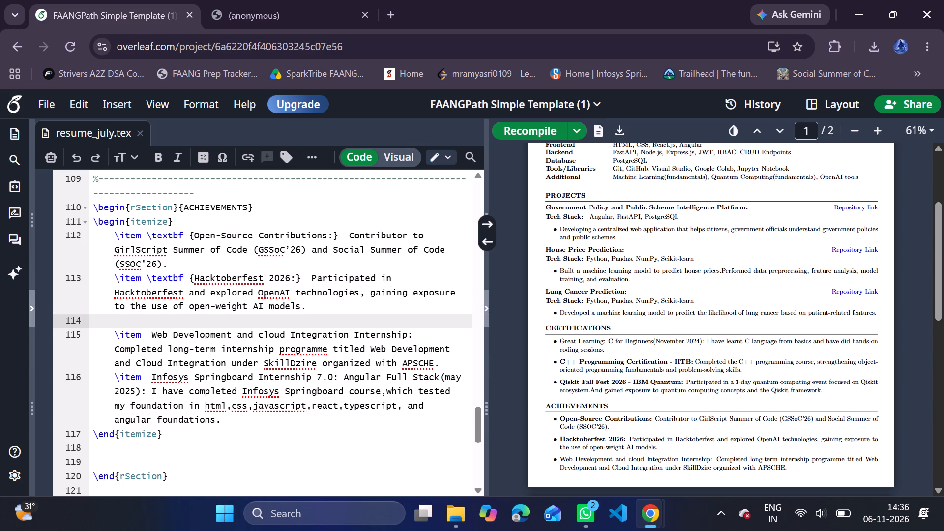
key("BackSpace")
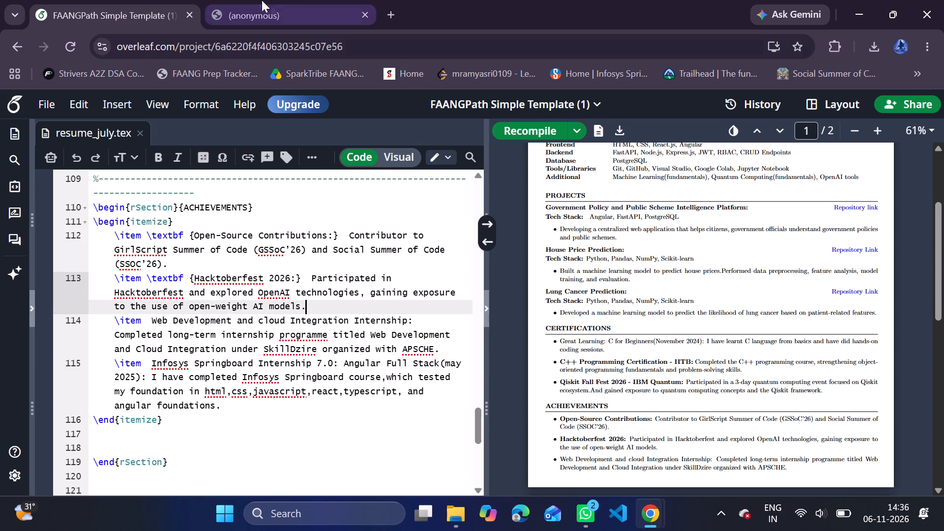
Select the title "Web Development and Cloud Integration Internship – SkillDzire / APSCHE" in the updated resume PDF.
left_click(255, 0)
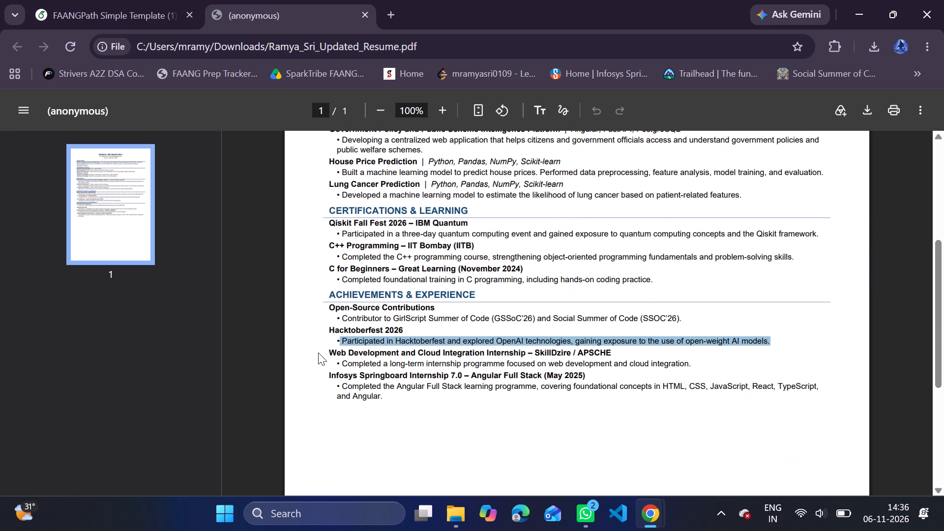
left_click(327, 350)
left_click_drag(327, 350, 504, 352)
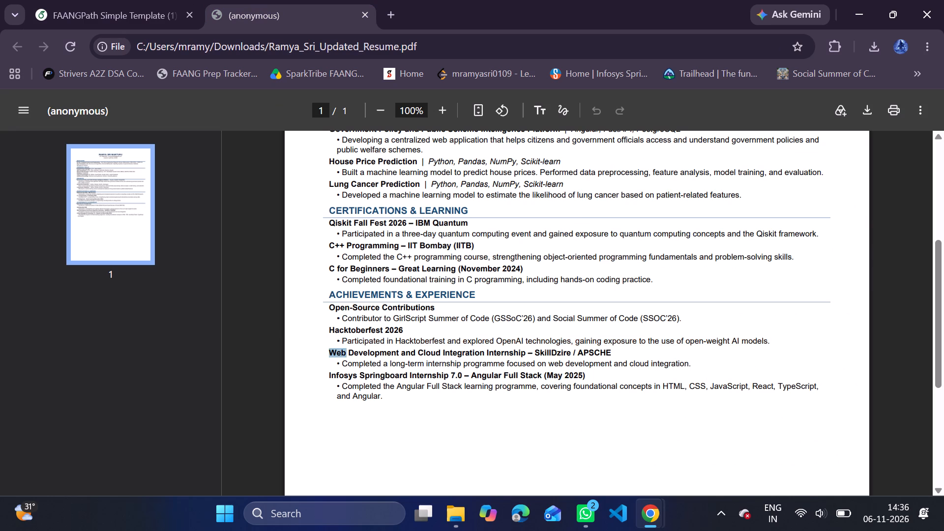
left_click_drag(504, 352, 614, 351)
left_click(614, 351)
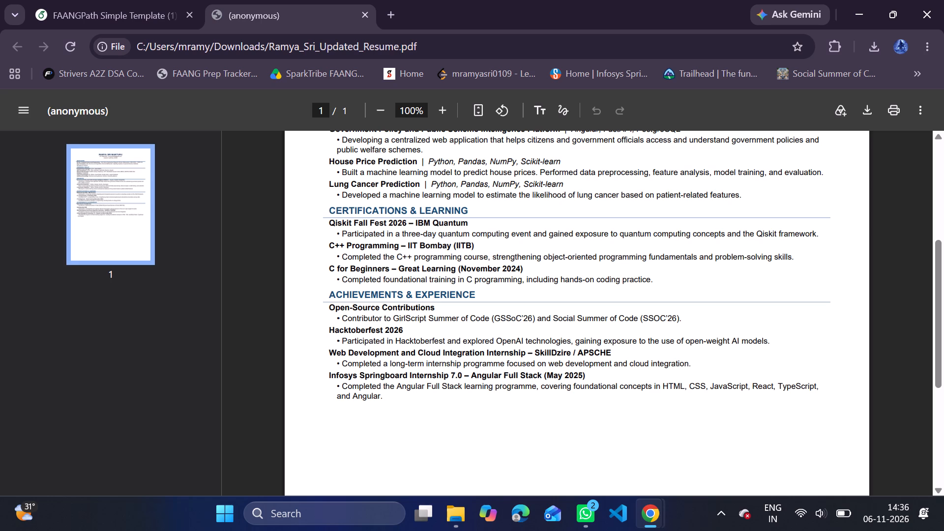
Switch the Wi-Fi connection to the SVS BOYS HOSTEL network.
left_click(813, 517)
left_click(737, 243)
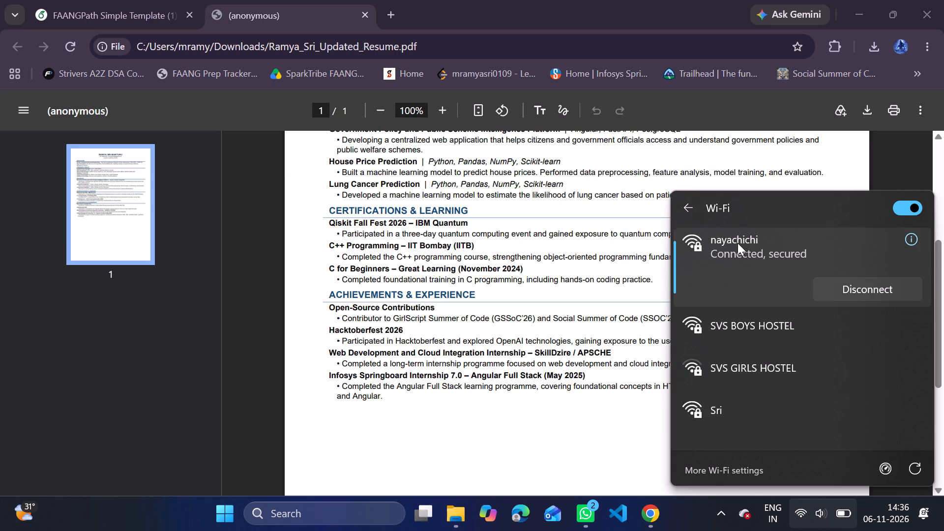
left_click(749, 338)
left_click(836, 356)
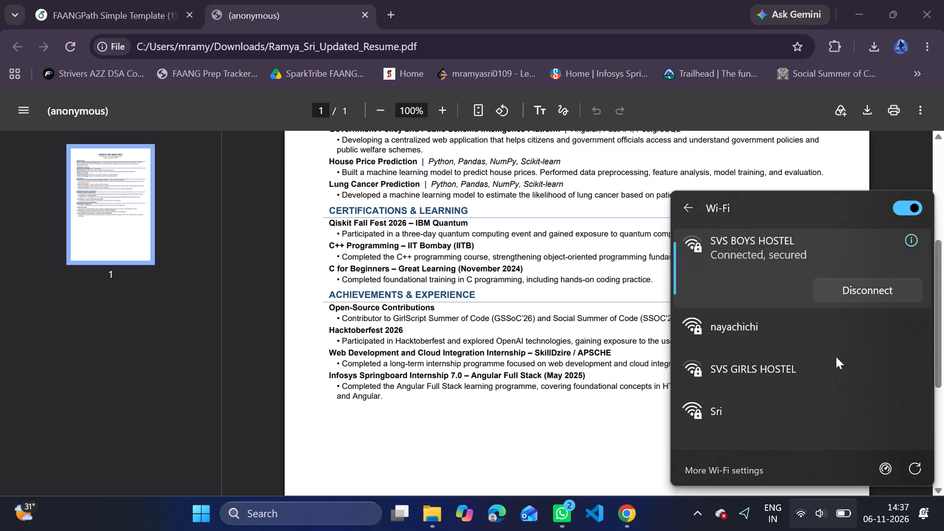
left_click(579, 370)
Replace the internship item's title in the Achievements list with "Web Development and Cloud Integration Internship – SkillDzire / APSCHE" copied from the updated resume PDF.
left_click_drag(611, 354, 426, 356)
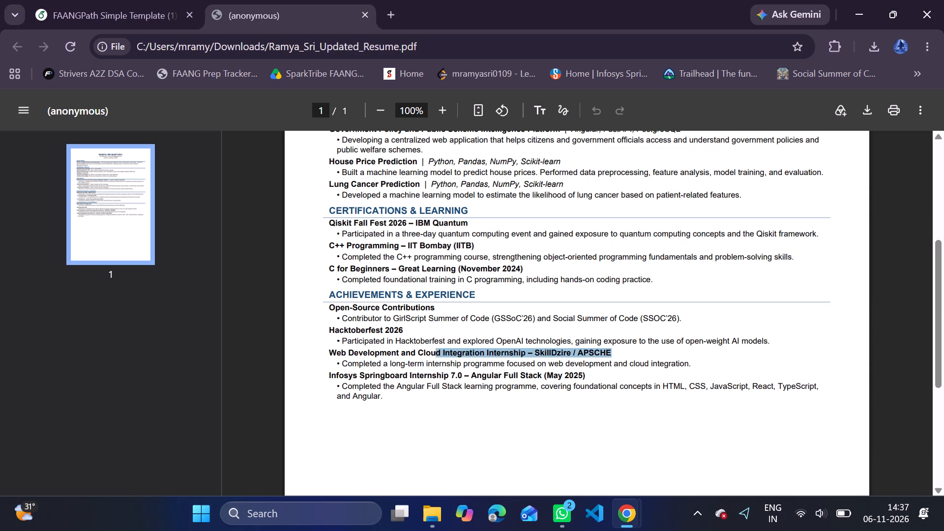
left_click_drag(426, 356, 331, 352)
key("ctrl+c")
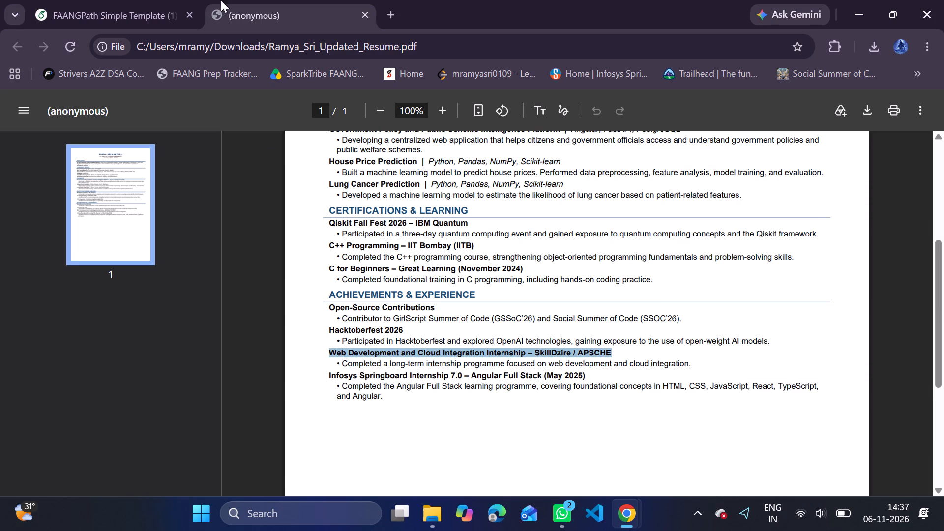
left_click(113, 11)
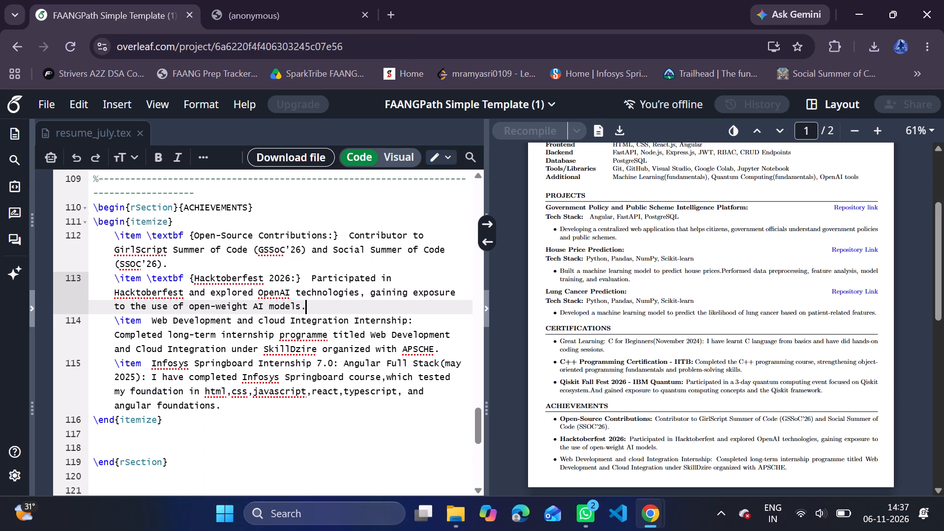
left_click_drag(150, 320, 390, 334)
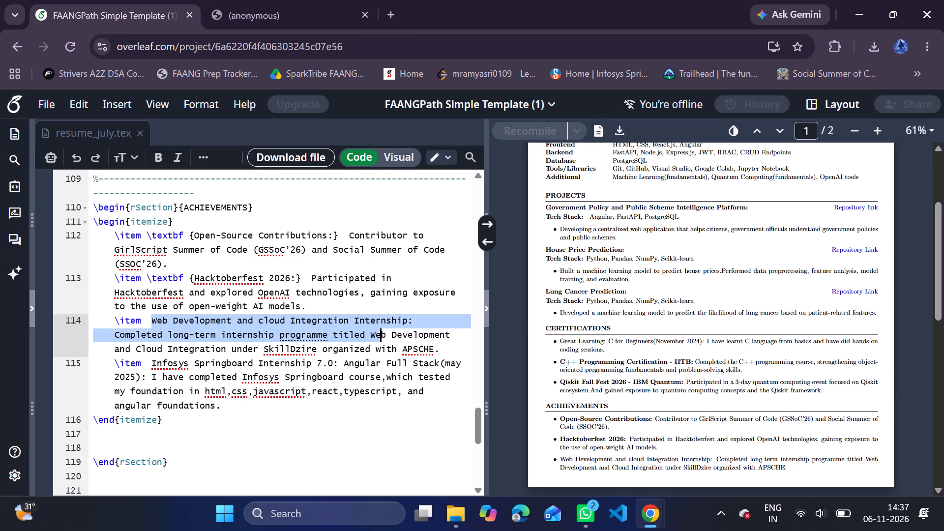
left_click_drag(390, 334, 425, 324)
key("BackSpace")
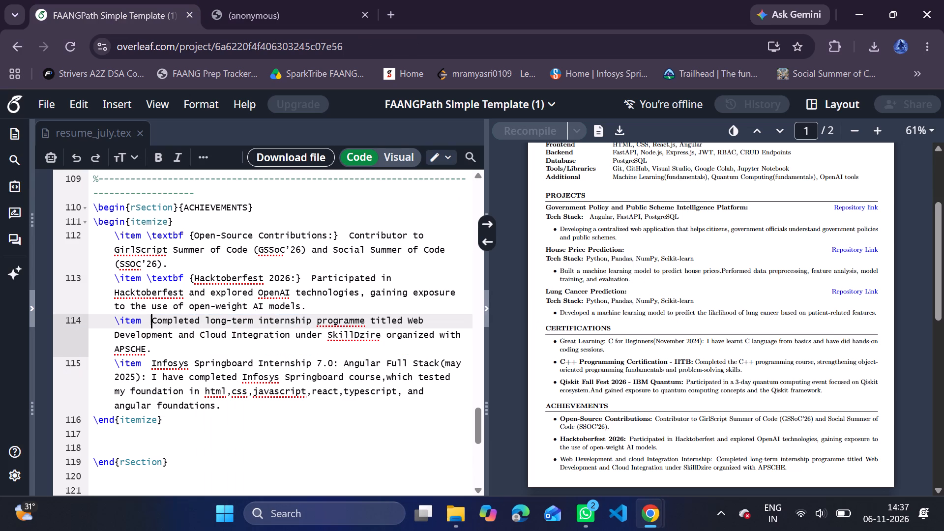
key("ctrl+v")
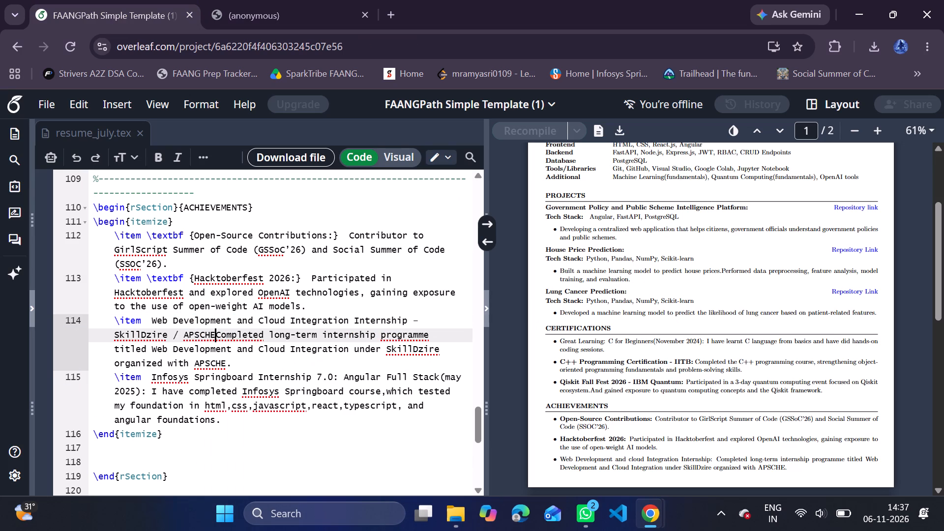
Add a colon after APSCHE and enclose the internship title in curly braces.
key("shift+braceright")
key("Left")
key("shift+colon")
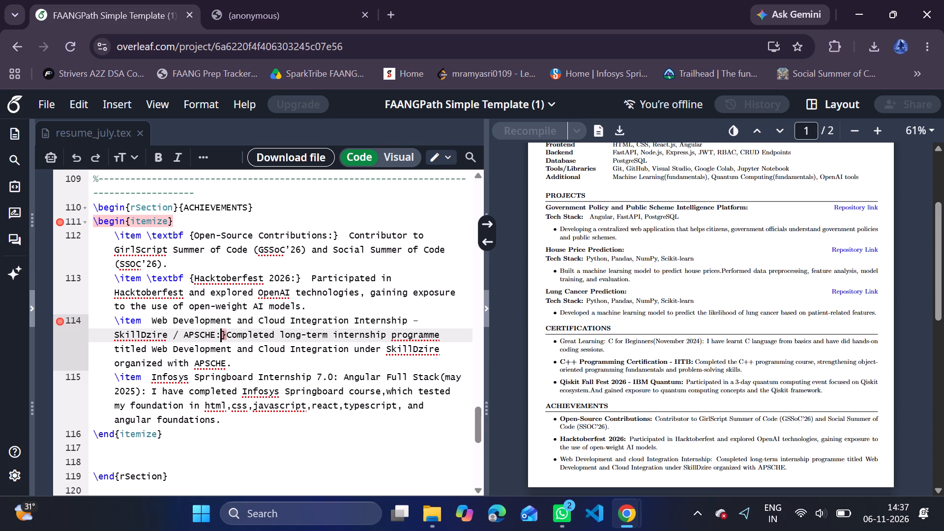
left_click(153, 321)
key("shift+braceleft")
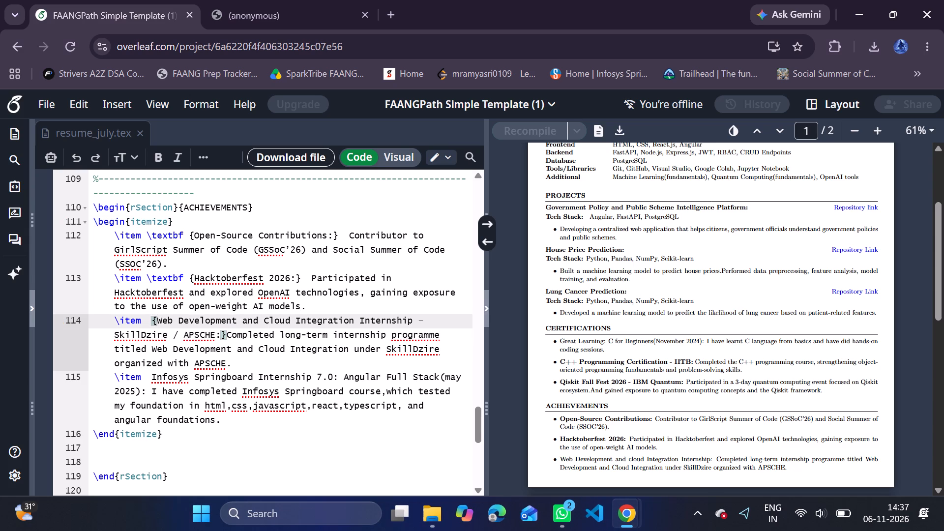
Copy the \textbf command from the Hacktoberfest item to the front of the braced internship title.
left_click_drag(147, 278, 179, 276)
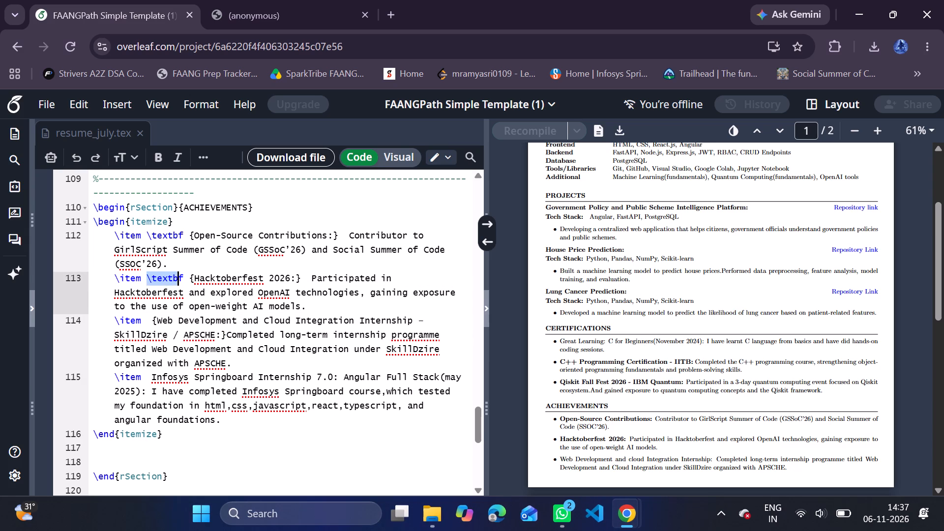
left_click_drag(179, 276, 185, 276)
key("ctrl+c")
left_click(149, 318)
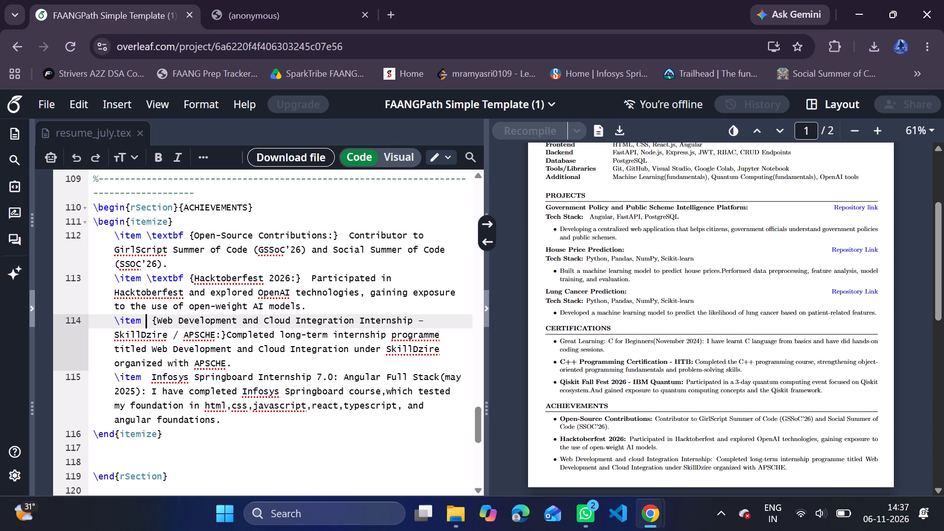
Insert \textbf before the braced Web Development internship title and add a space after its closing brace.
key("ctrl+v")
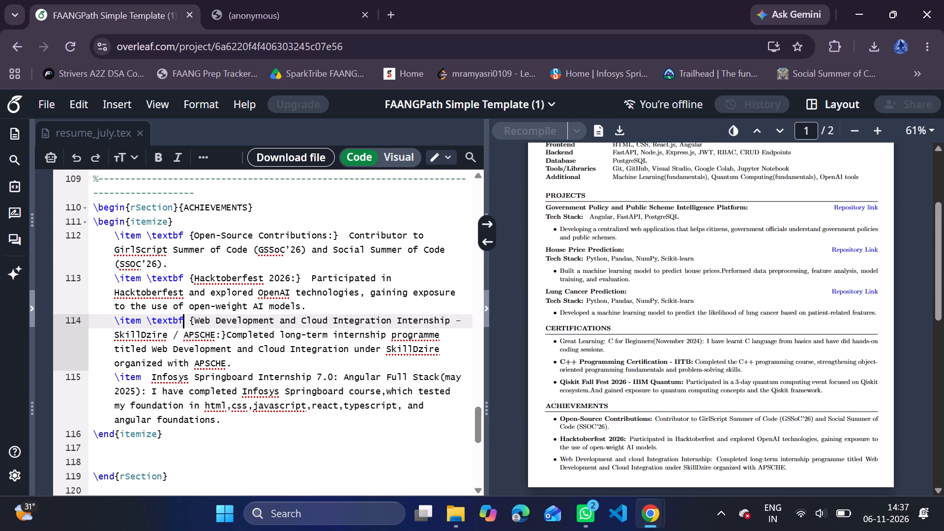
left_click(320, 366)
left_click(224, 334)
key("space")
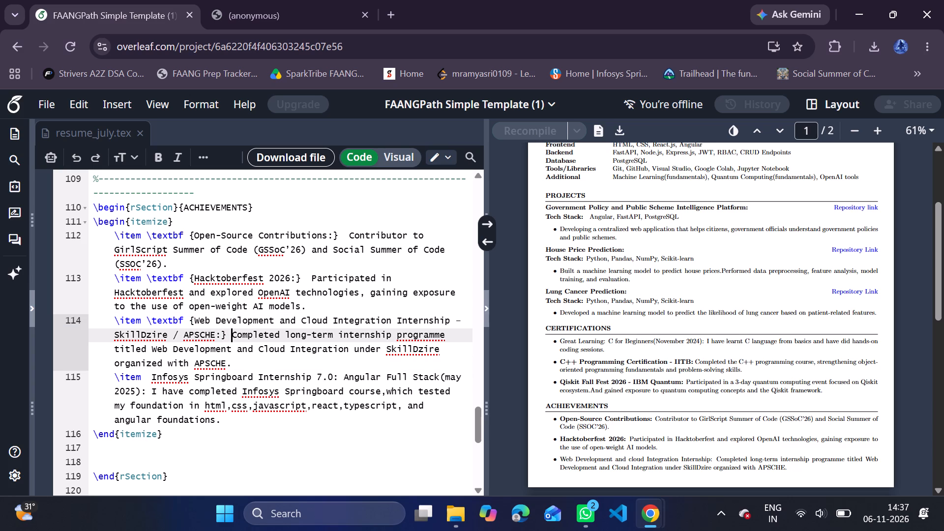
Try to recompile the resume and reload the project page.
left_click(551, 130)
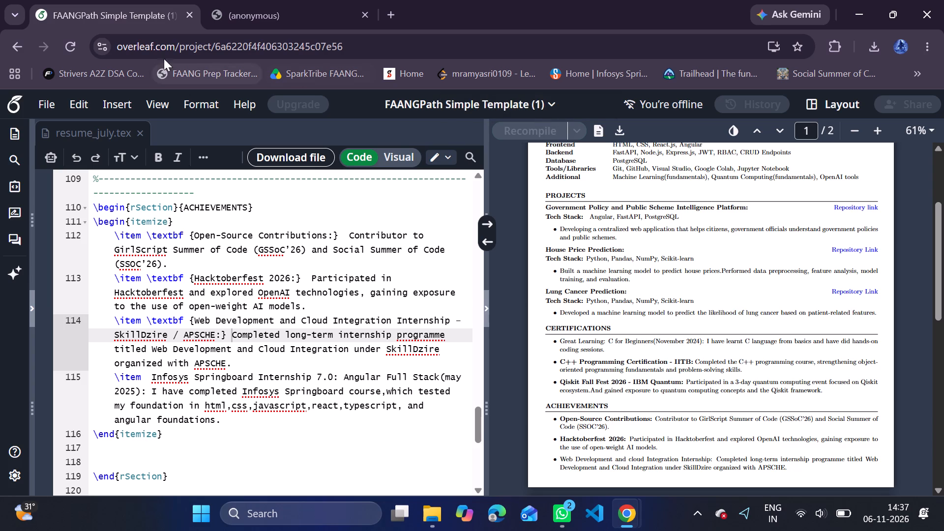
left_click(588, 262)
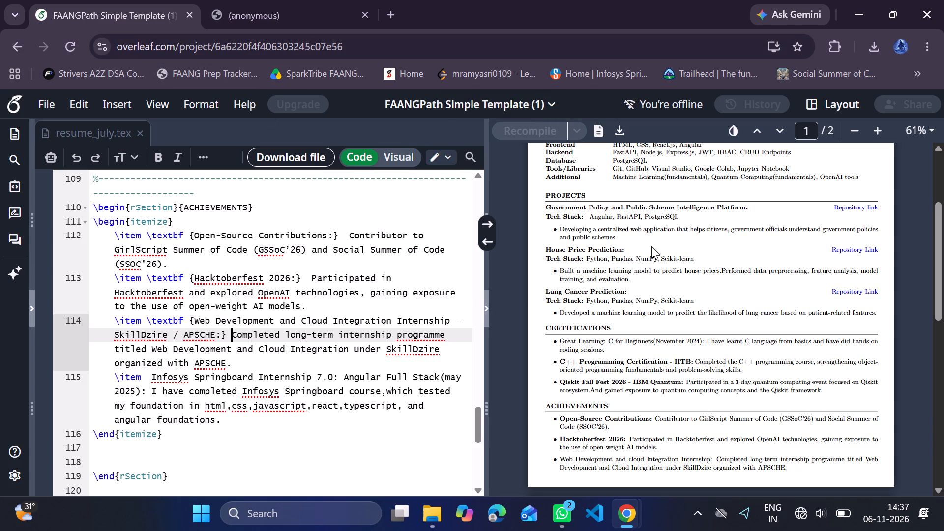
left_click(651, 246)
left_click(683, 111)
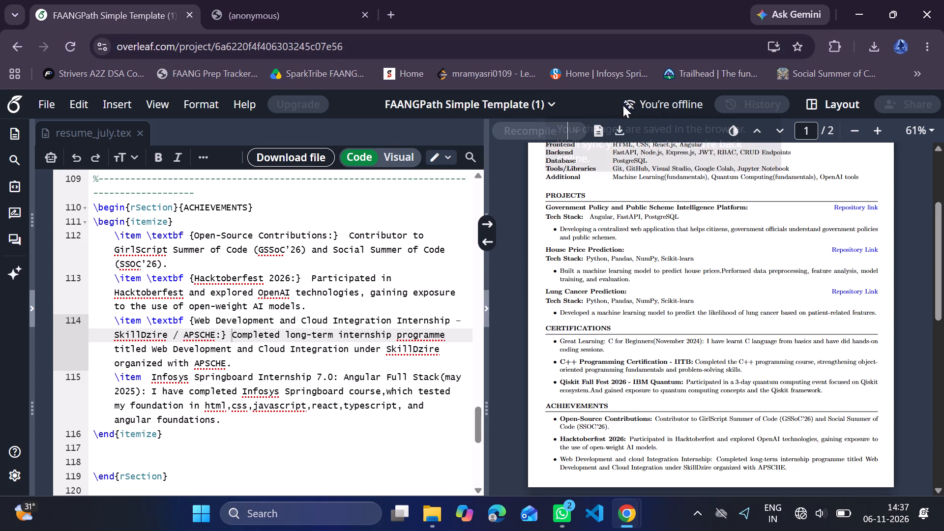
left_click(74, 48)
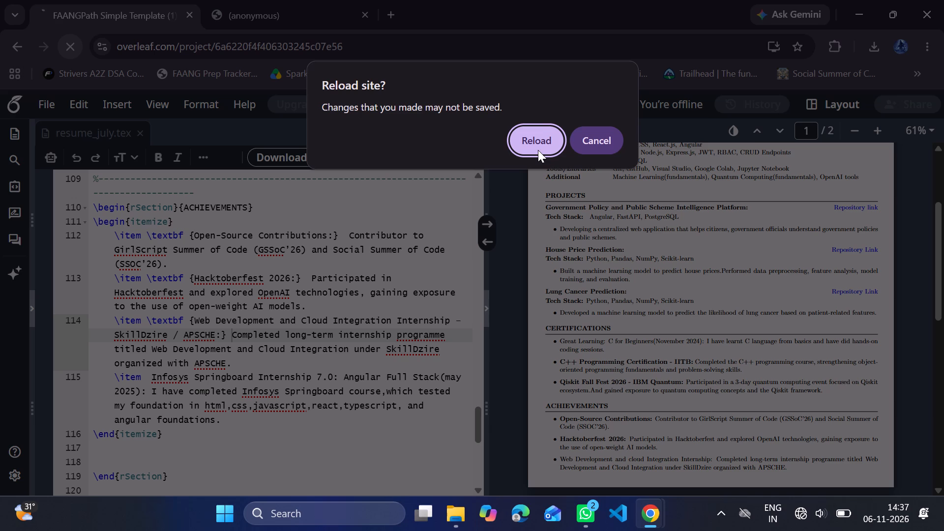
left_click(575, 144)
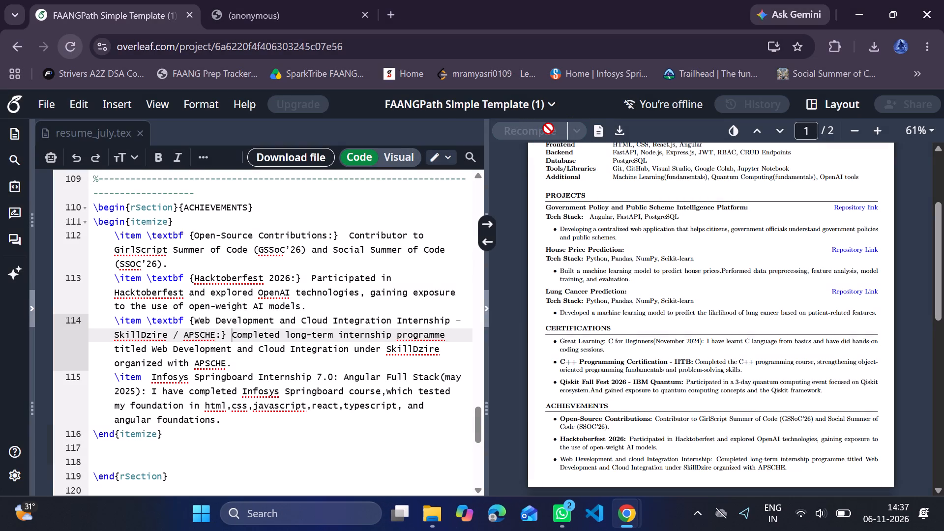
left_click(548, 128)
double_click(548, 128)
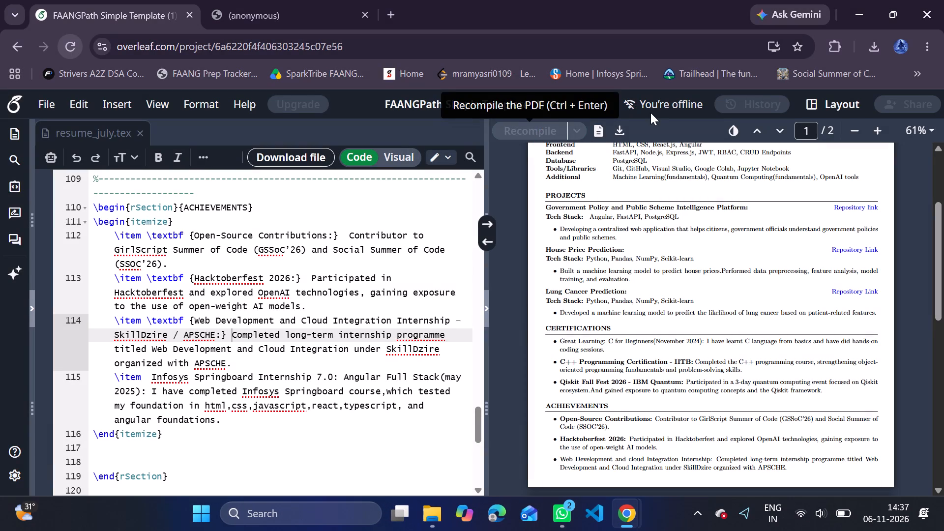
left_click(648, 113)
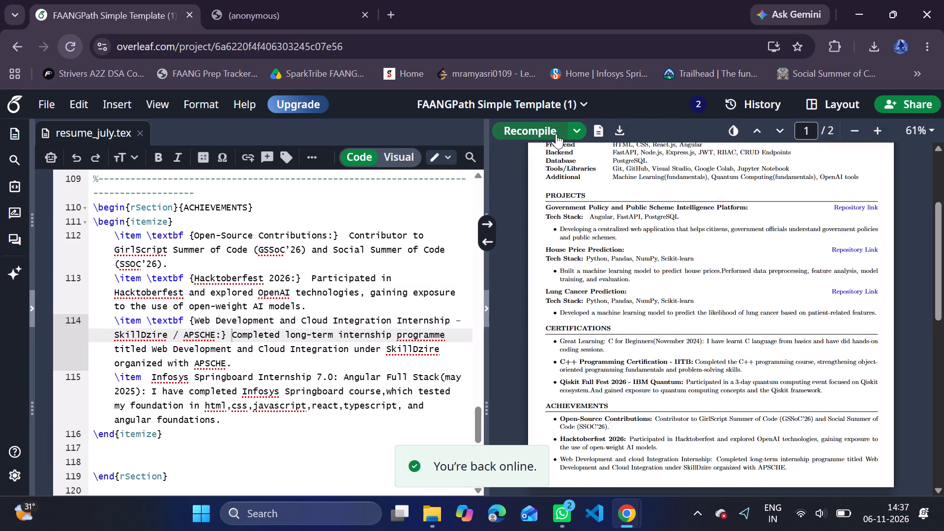
Recompile the resume and check the Achievements section across both pages of the preview.
left_click(550, 134)
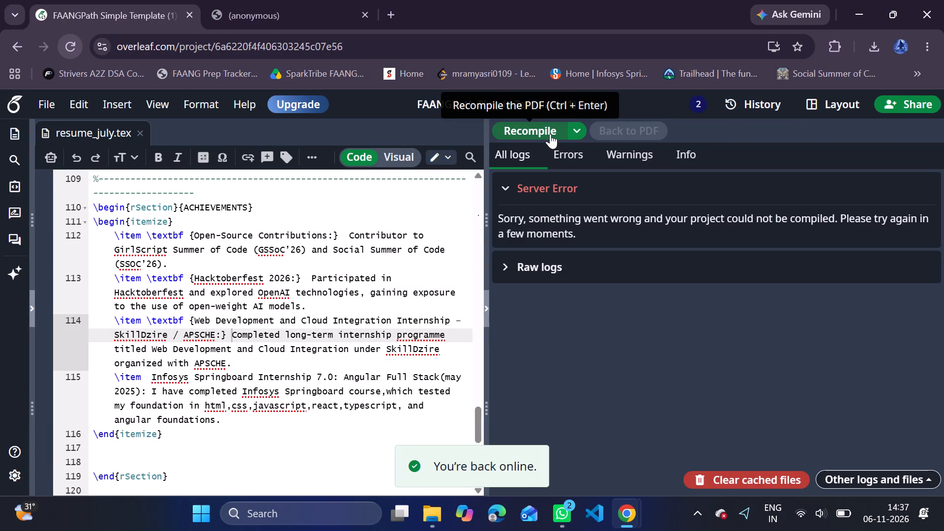
left_click(550, 134)
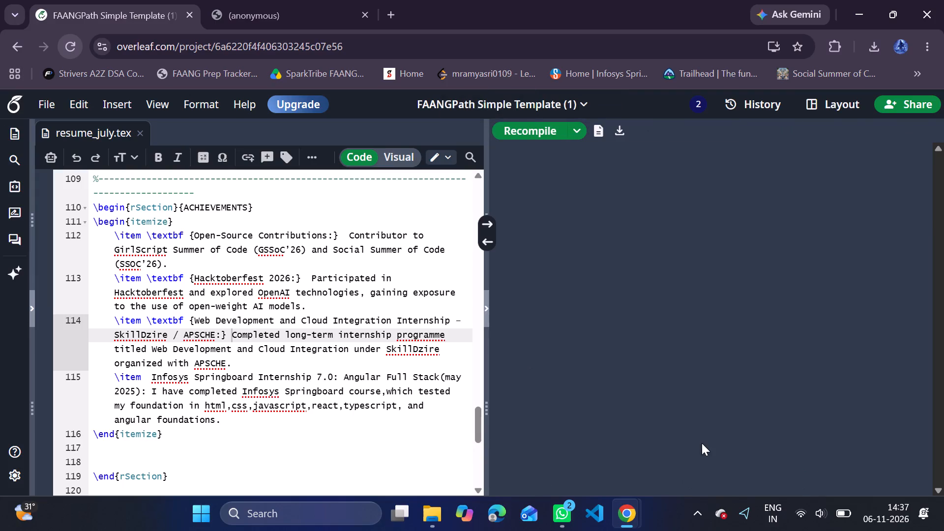
left_click(835, 522)
left_click(675, 388)
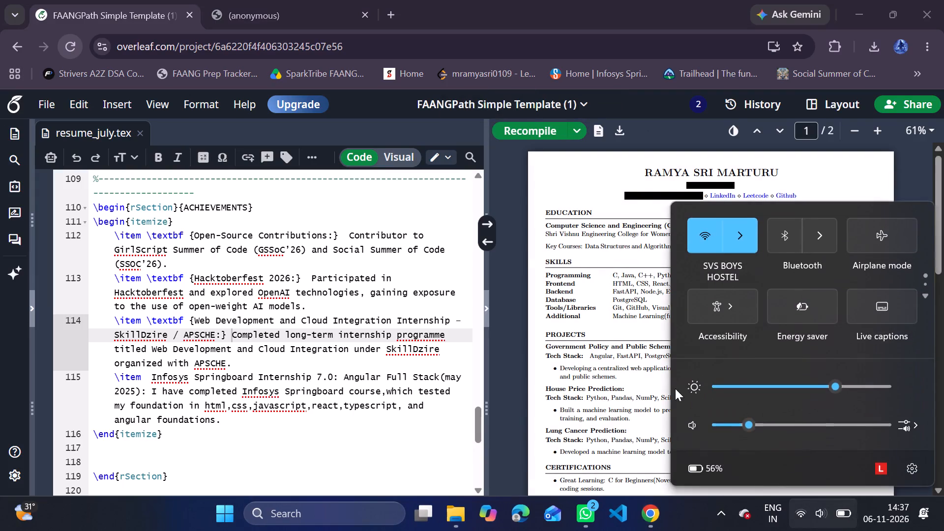
left_click(593, 344)
scroll(593, 344, "down", 5)
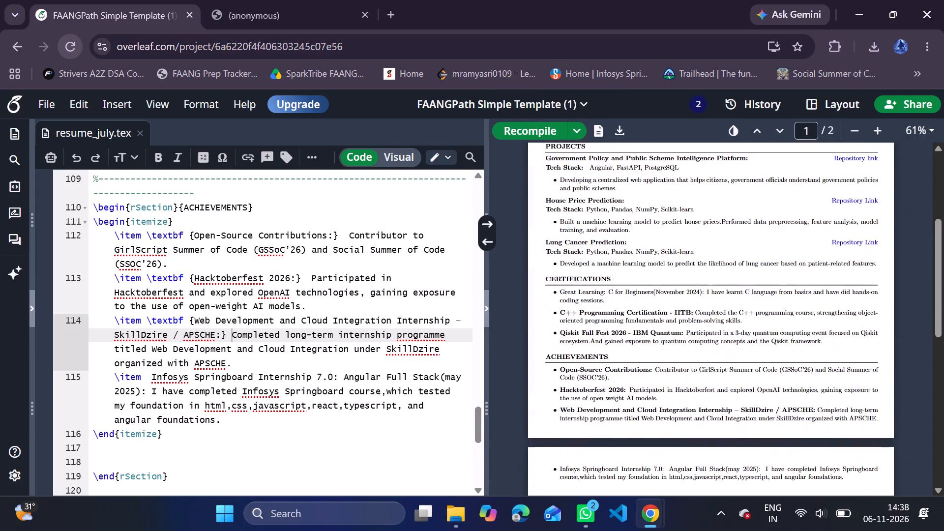
scroll(593, 344, "down", 1)
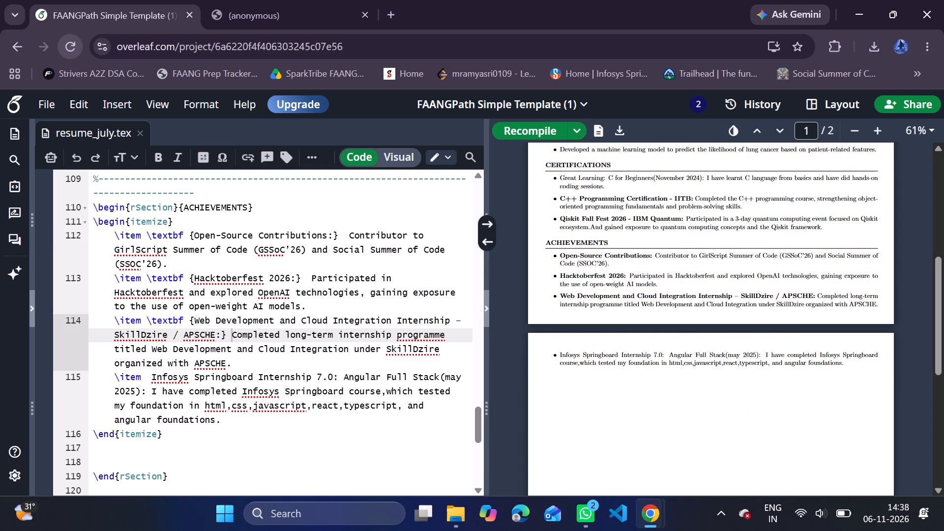
Replace the web internship description with "Completed a long-term internship programme focused on web development and cloud integration." from the updated PDF and recompile.
left_click(238, 0)
scroll(452, 348, "down", 1)
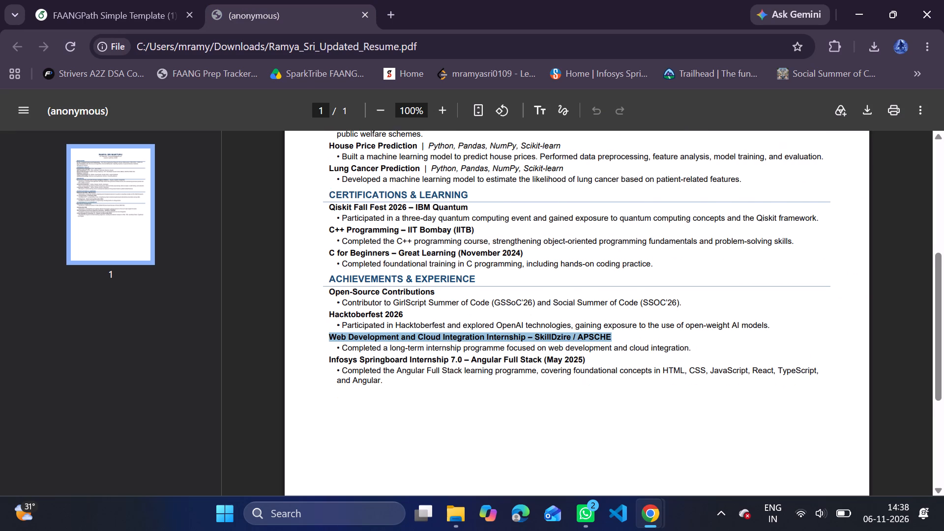
scroll(452, 348, "down", 1)
left_click(422, 359)
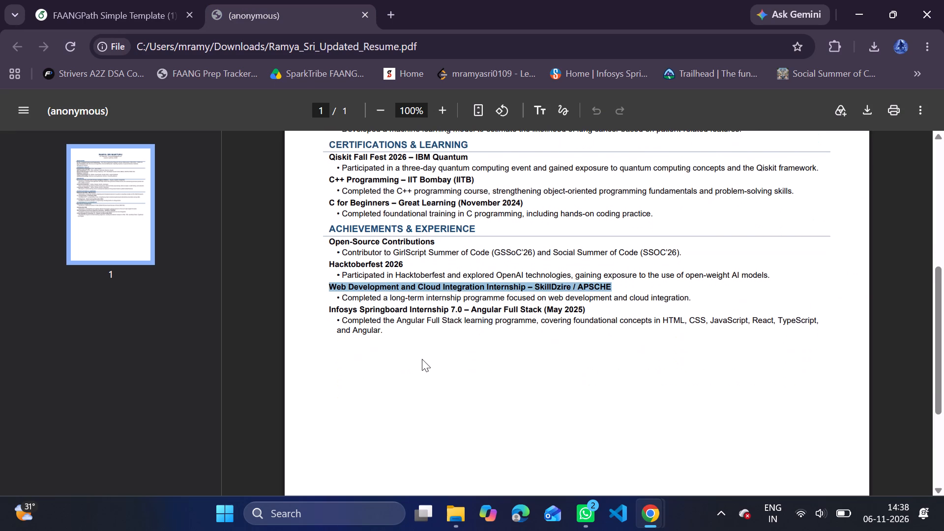
left_click_drag(340, 295, 659, 301)
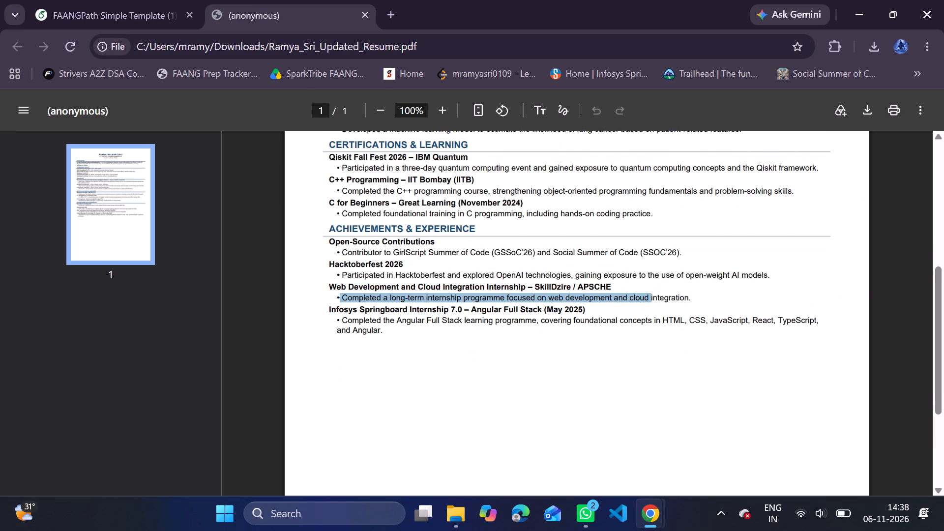
left_click_drag(659, 301, 707, 303)
key("ctrl+c")
left_click(141, 21)
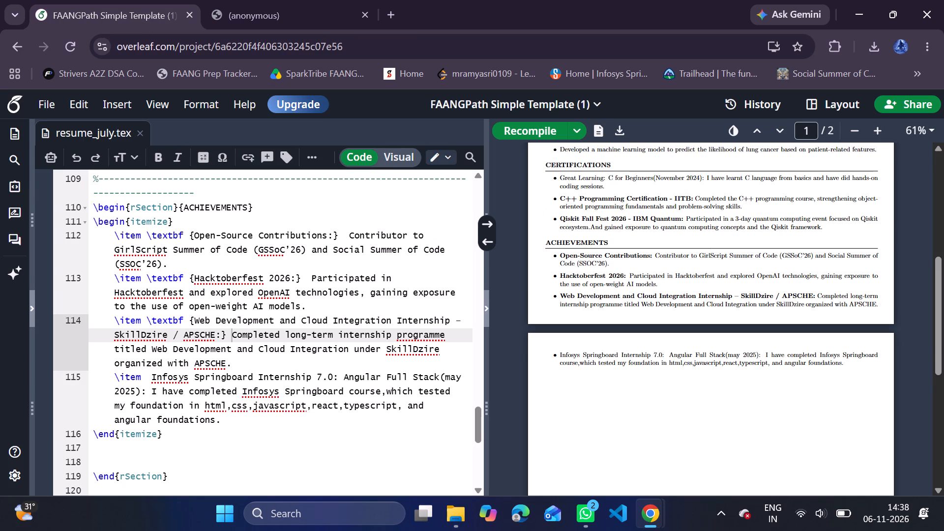
left_click_drag(231, 335, 256, 359)
key("BackSpace")
key("ctrl+v")
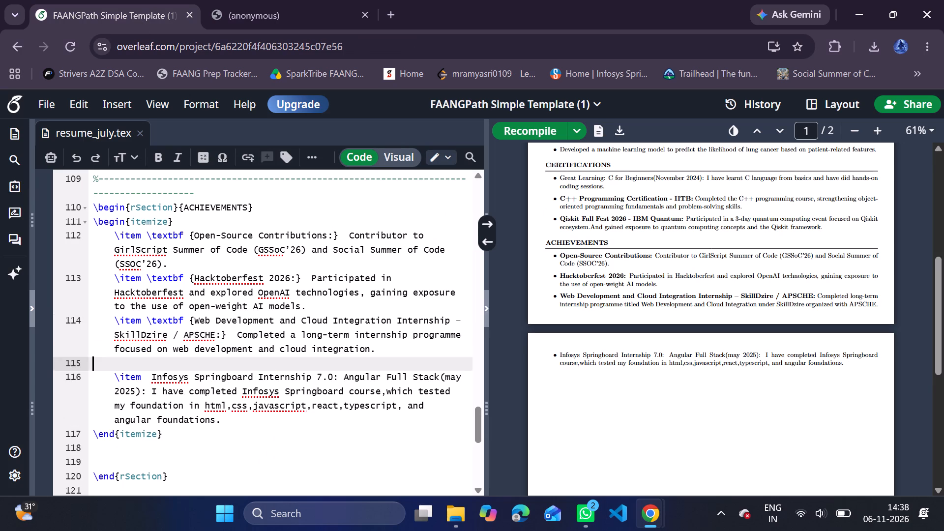
left_click(539, 123)
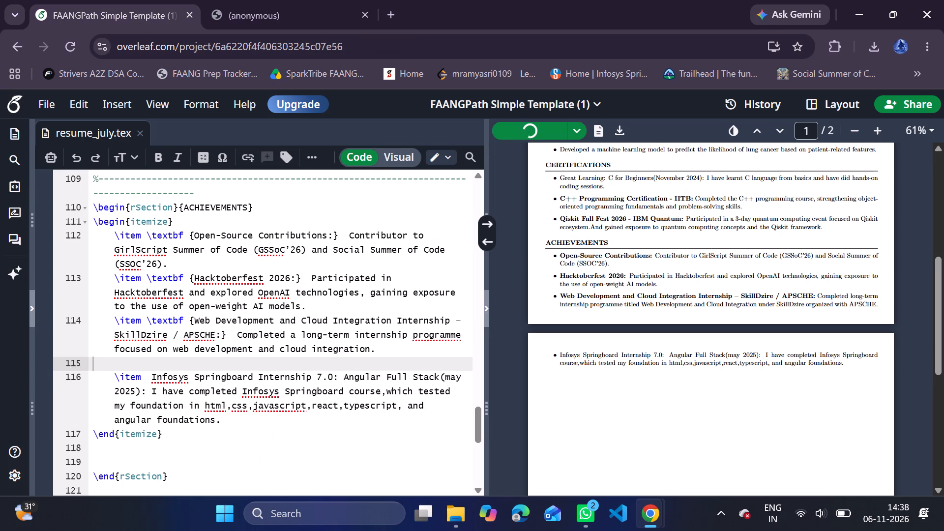
Insert a blank line after the Hacktoberfest 2026 item and another after the Open-Source Contributions item, and recompile.
left_click(336, 305)
key("Return")
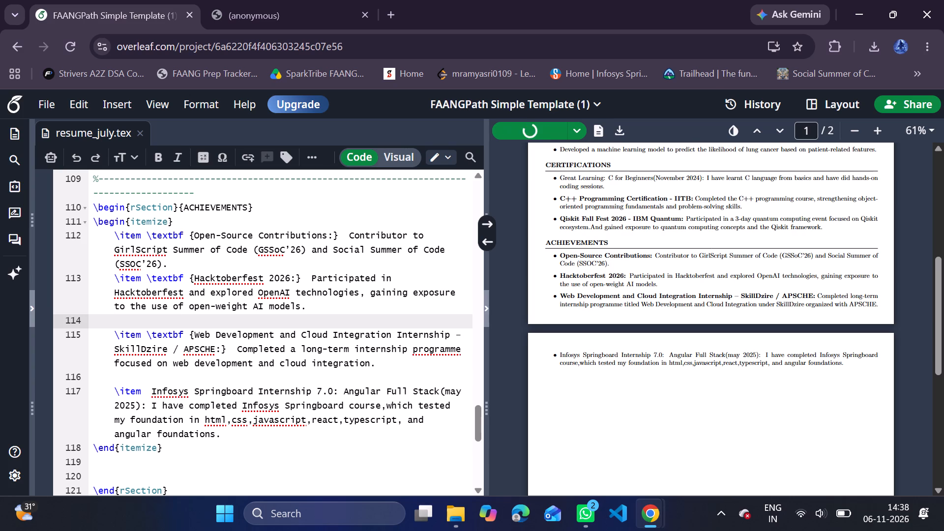
left_click(260, 263)
key("Return")
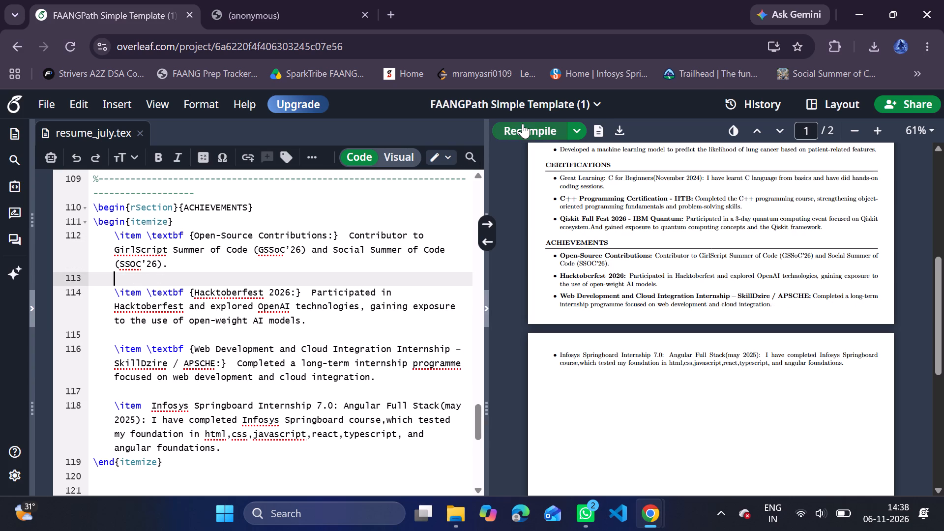
left_click(523, 123)
Replace the Infosys internship heading with "Infosys Springboard Internship 7.0 – Angular Full Stack (May 2025)" from the updated PDF, removing the leftover old title text.
scroll(390, 324, "down", 1)
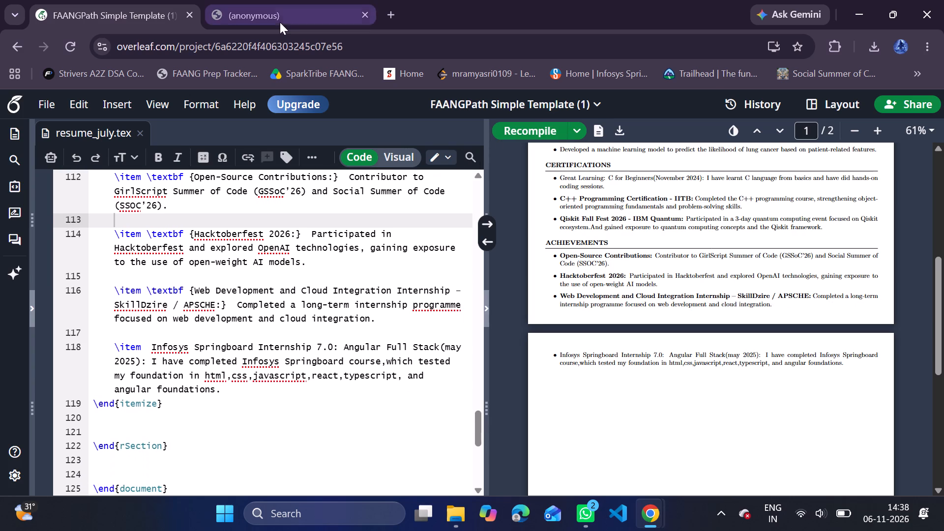
left_click(266, 11)
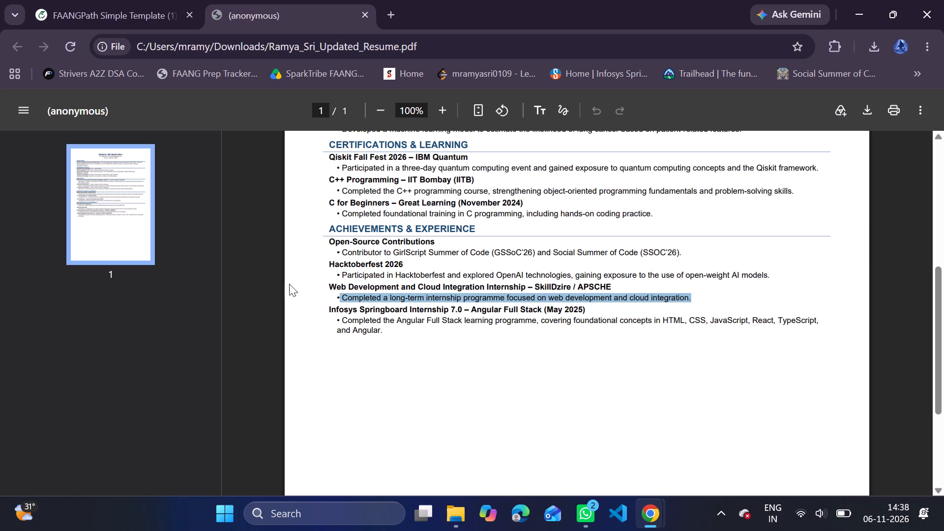
left_click_drag(327, 307, 594, 321)
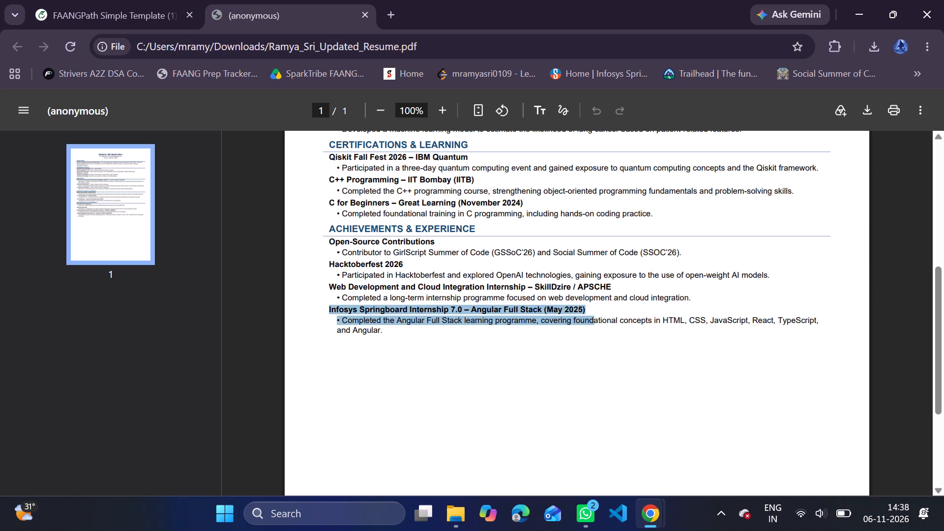
left_click_drag(594, 321, 586, 308)
key("ctrl+c")
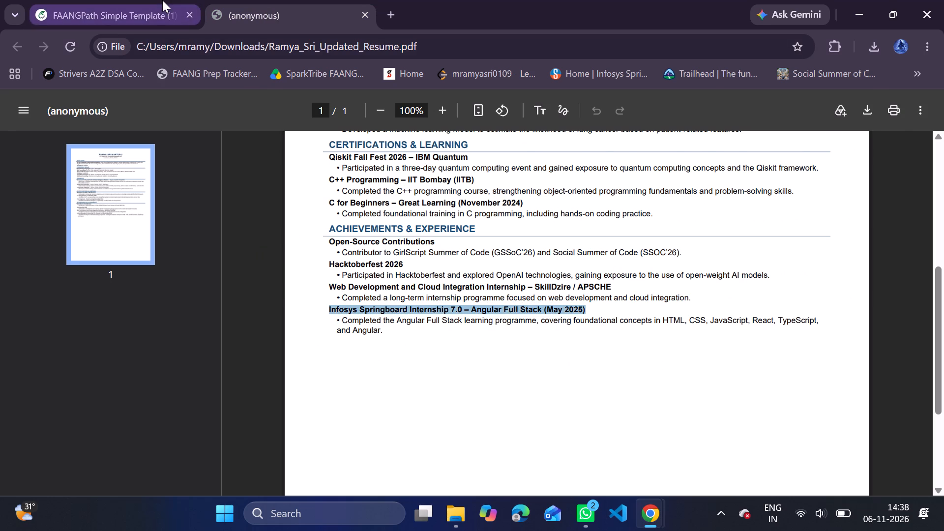
left_click(162, 0)
left_click_drag(151, 344, 320, 346)
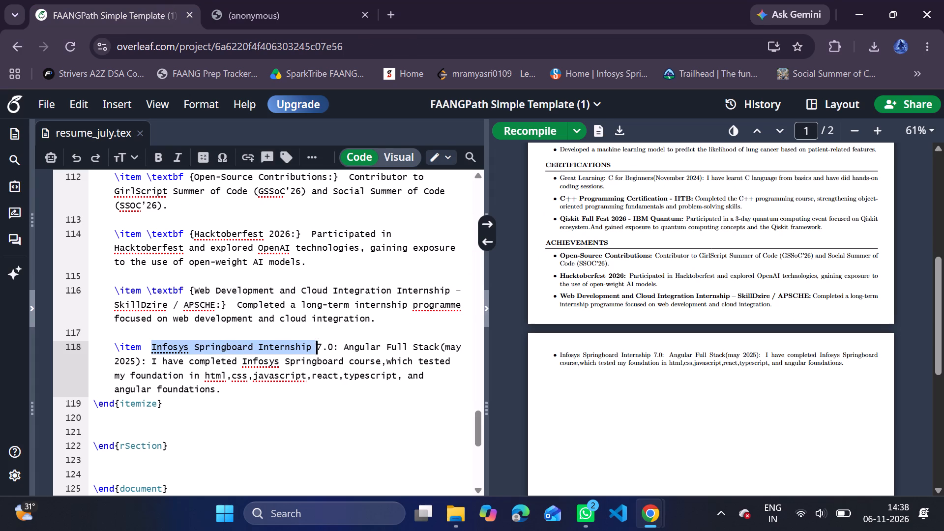
left_click_drag(320, 346, 338, 347)
key("BackSpace")
key("ctrl+v")
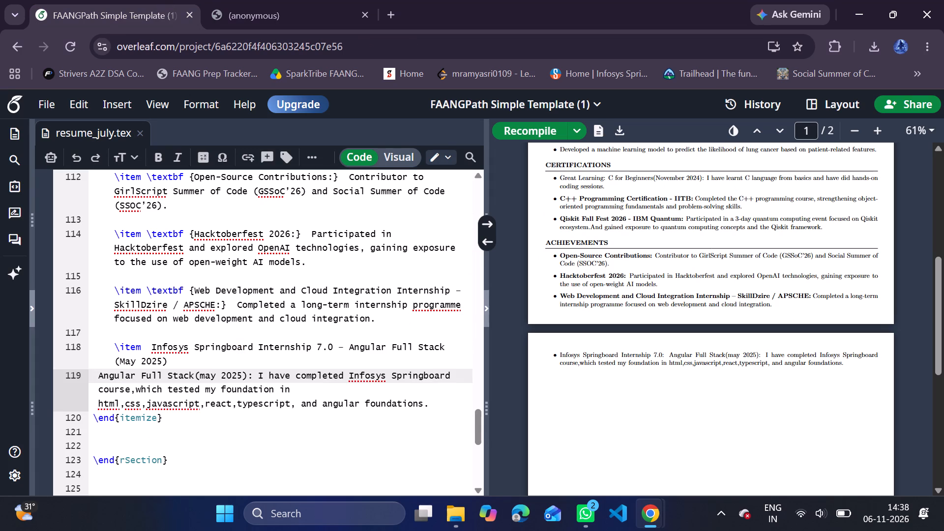
left_click_drag(246, 376, 91, 379)
key("BackSpace")
key("BackSpace")
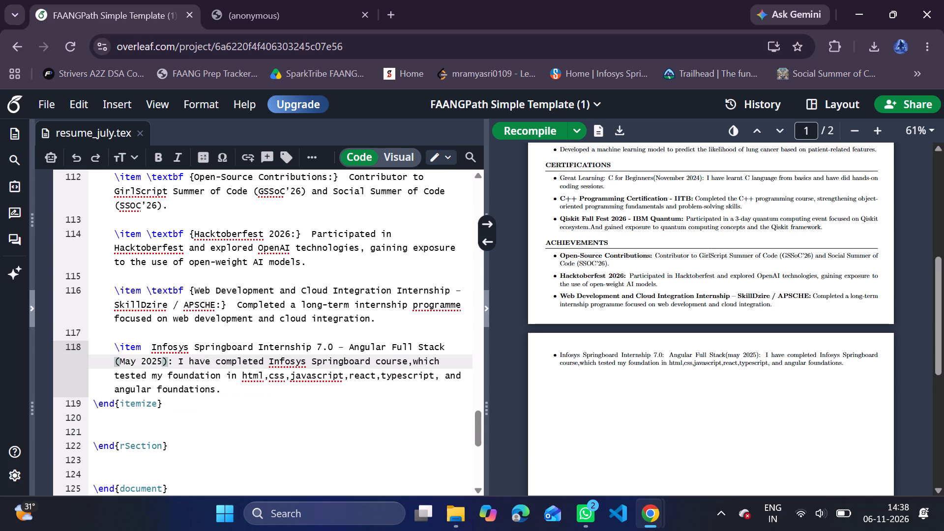
Make the Infosys Springboard Internship title, including its colon, bold with \textbf and braces, recompile, and remove the extra space before the opening brace.
key("Right")
key("shift+braceright")
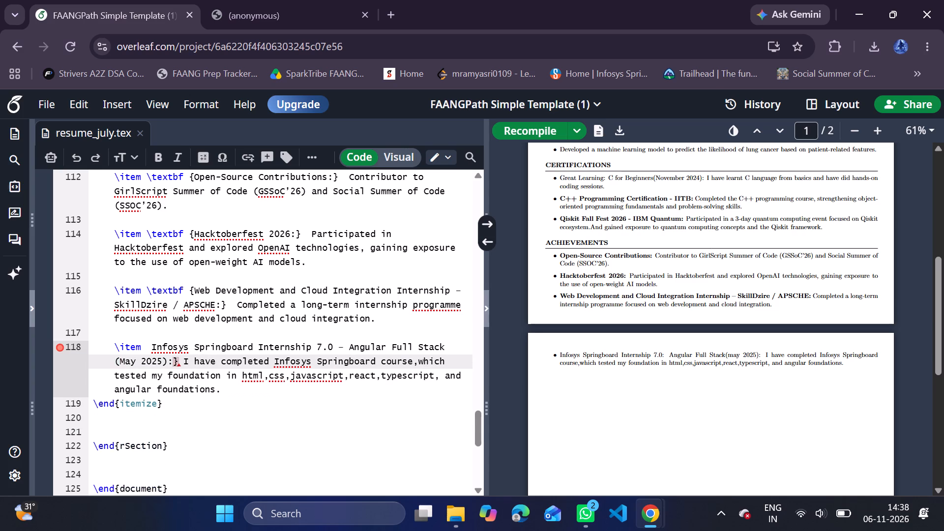
left_click(152, 350)
key("shift+braceleft")
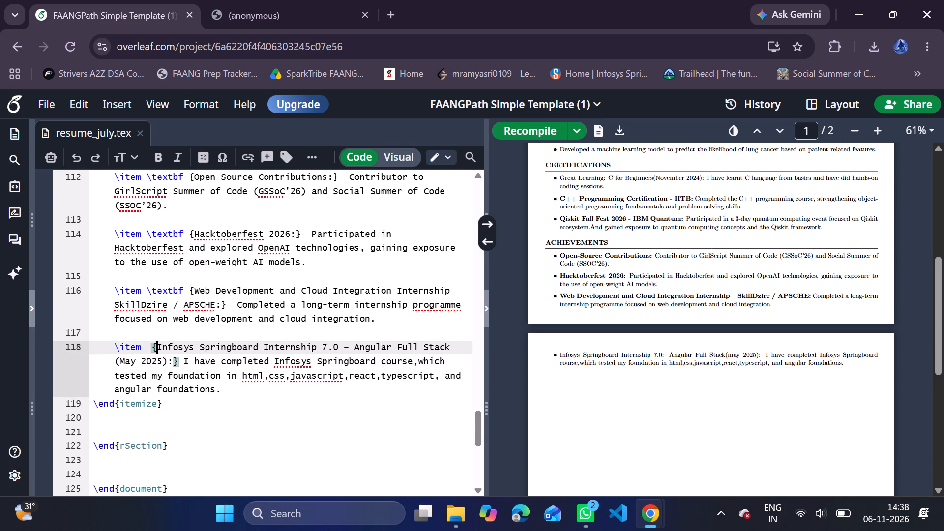
key("Left")
key("space")
key("Left")
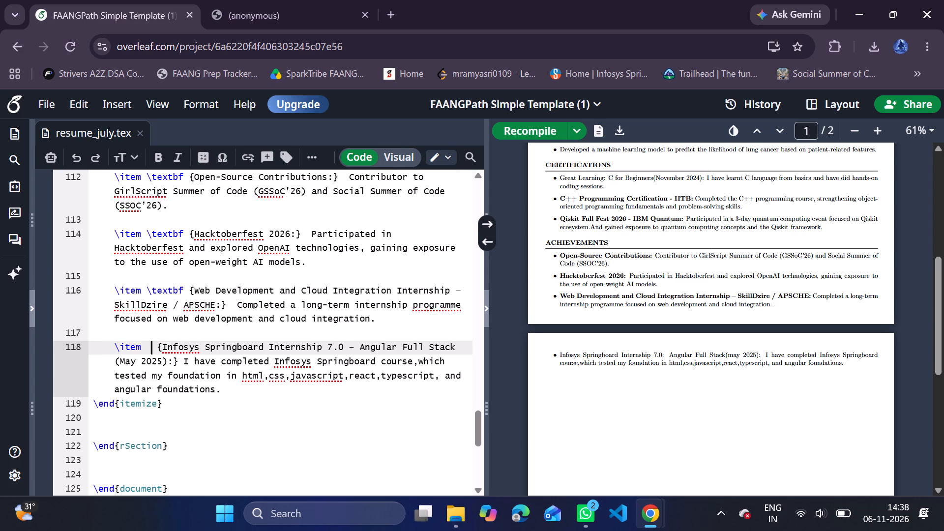
key("Left")
left_click_drag(145, 293, 182, 293)
key("ctrl+c")
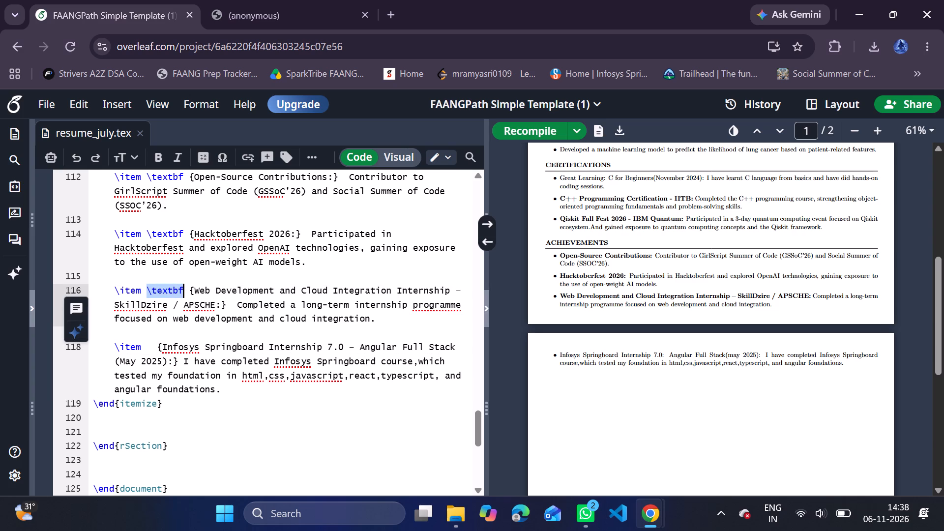
left_click(150, 349)
key("Left")
key("ctrl+v")
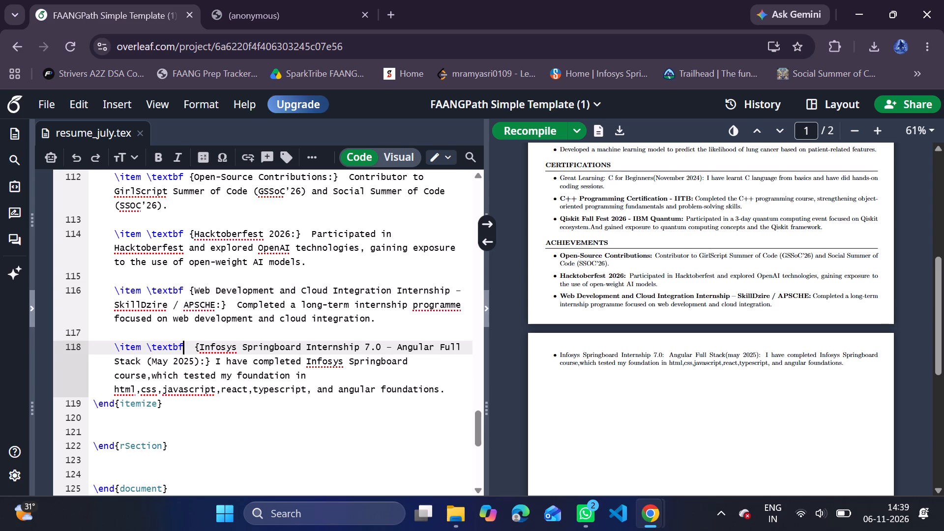
left_click(538, 122)
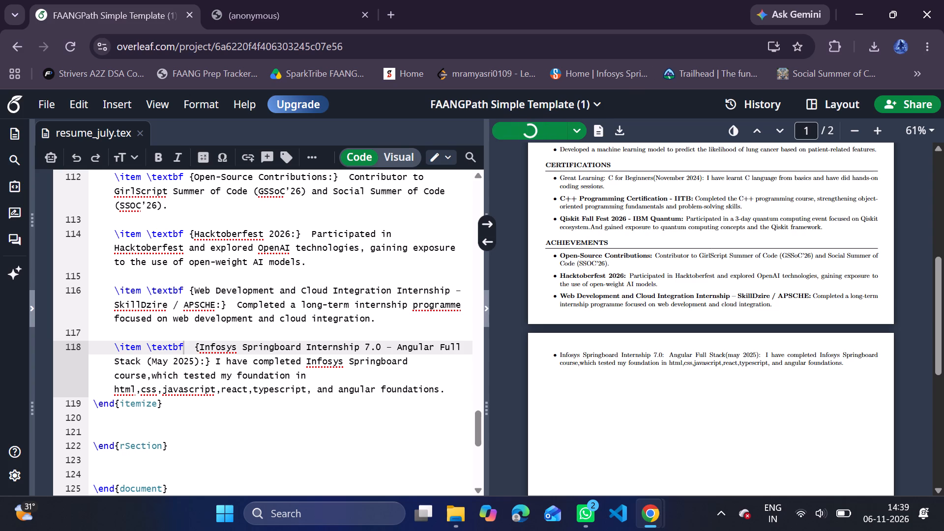
left_click(196, 350)
key("BackSpace")
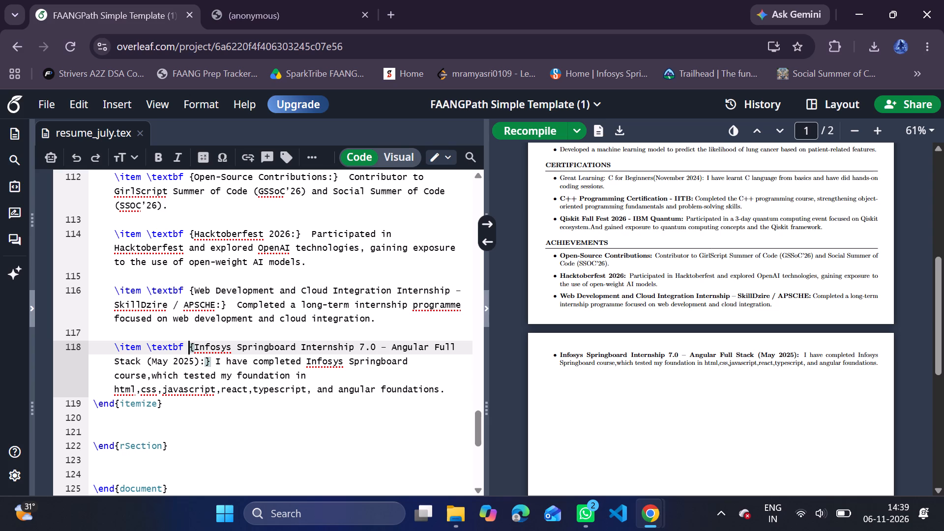
Remove the spaces around the dash in the Infosys title so it reads "7.0–Angular Full Stack", and recompile.
left_click(321, 0)
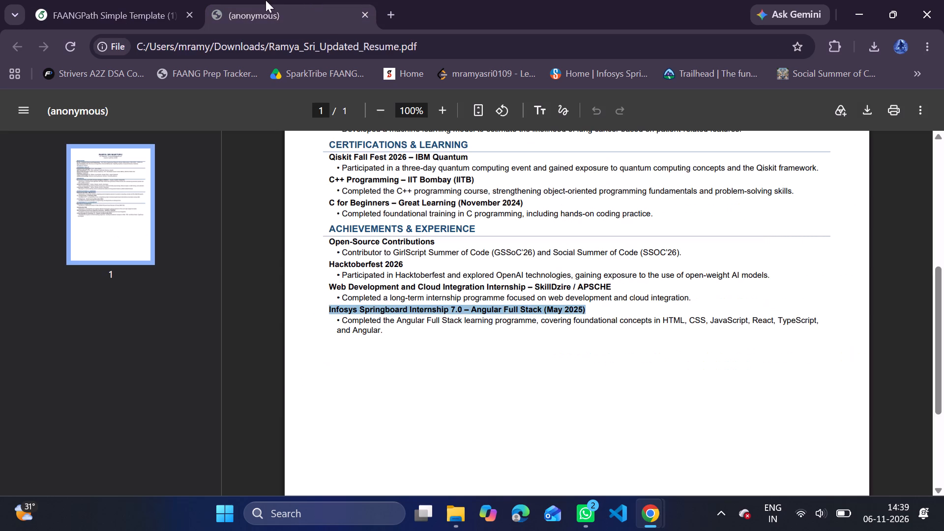
left_click(148, 5)
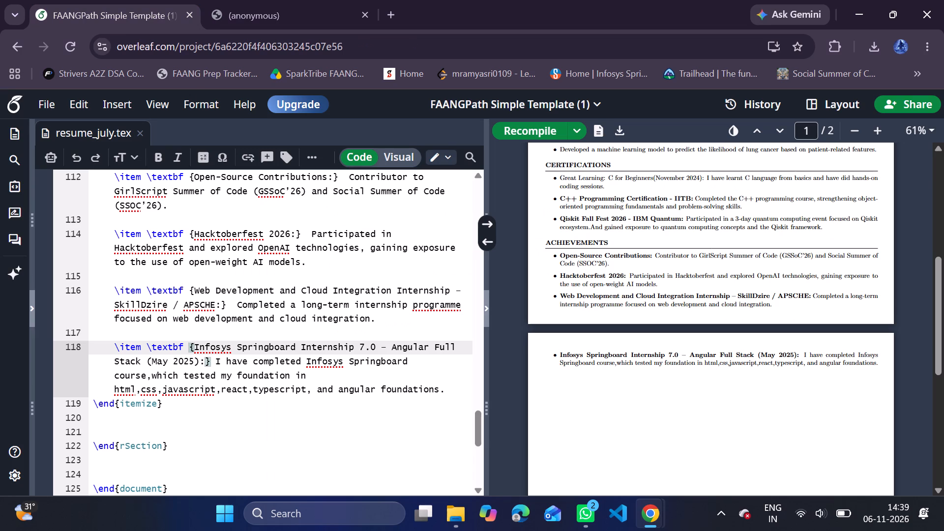
left_click(391, 349)
key("BackSpace")
key("Left")
key("BackSpace")
left_click(537, 128)
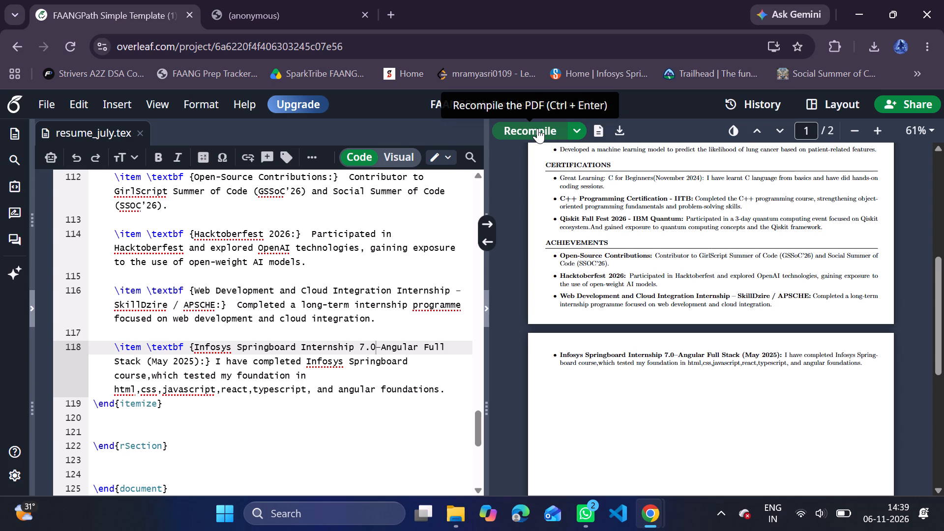
Replace the Infosys internship description with the updated PDF's "Completed the Angular Full Stack learning programme, covering foundational concepts in HTML, CSS, JavaScript, React, TypeScript, and Angular." and recompile.
left_click(282, 0)
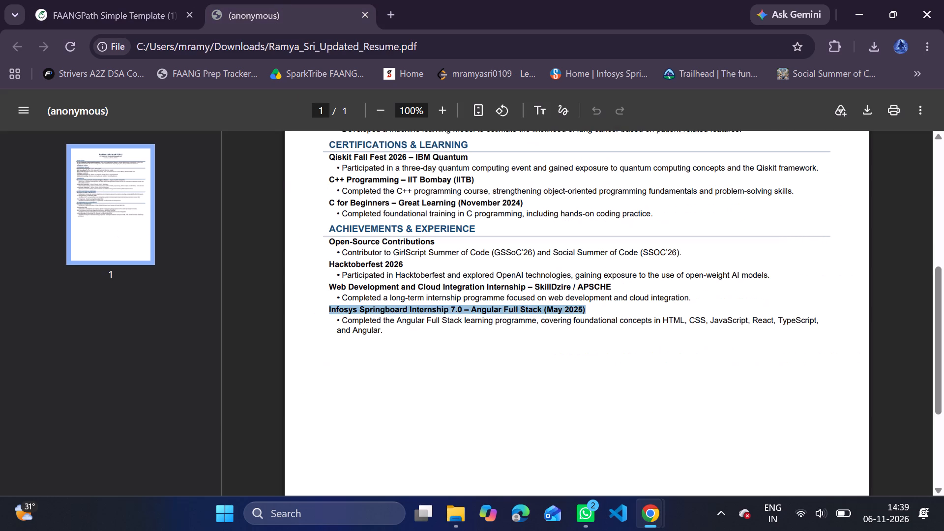
left_click_drag(341, 321, 383, 336)
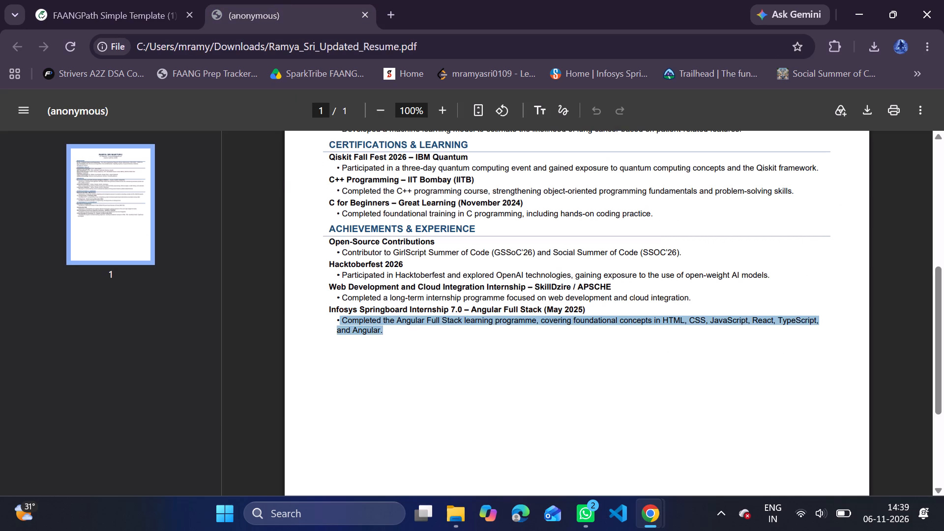
left_click_drag(383, 336, 383, 335)
key("ctrl+c")
left_click(126, 0)
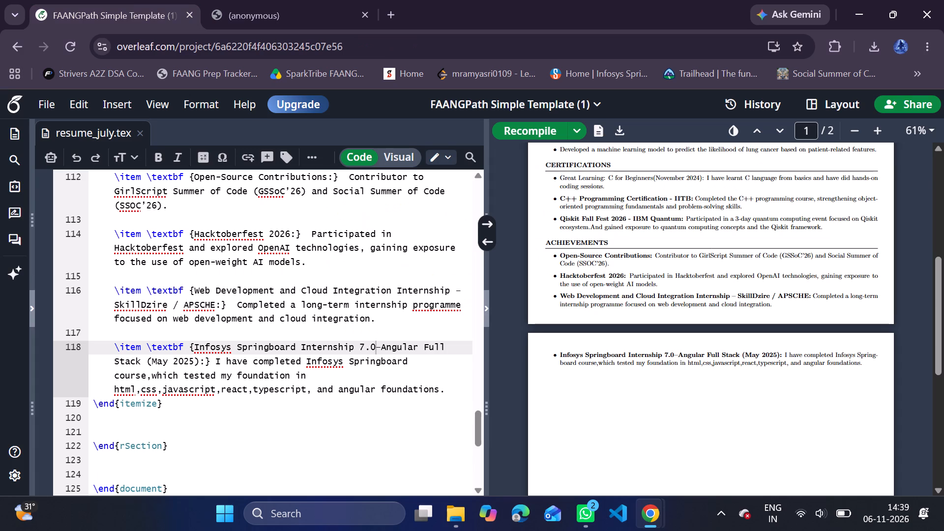
left_click_drag(214, 363, 354, 384)
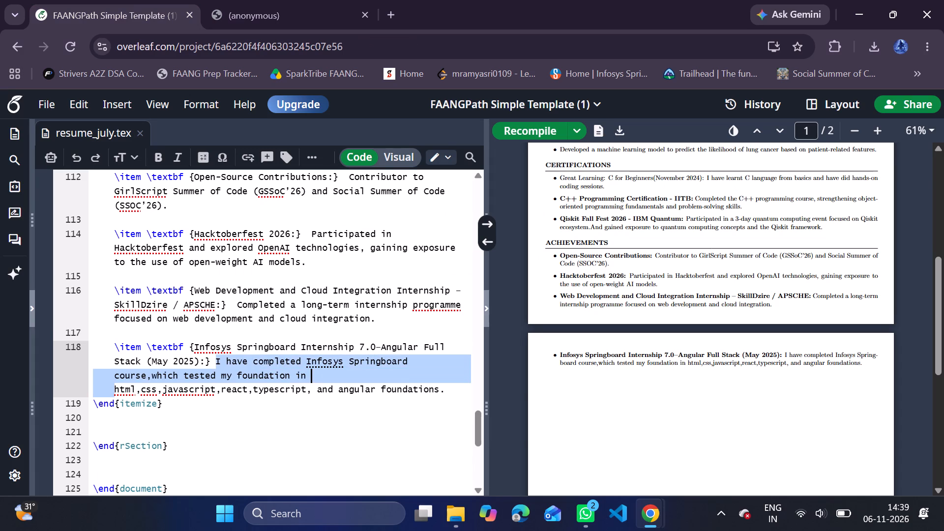
left_click_drag(354, 384, 462, 386)
key("BackSpace")
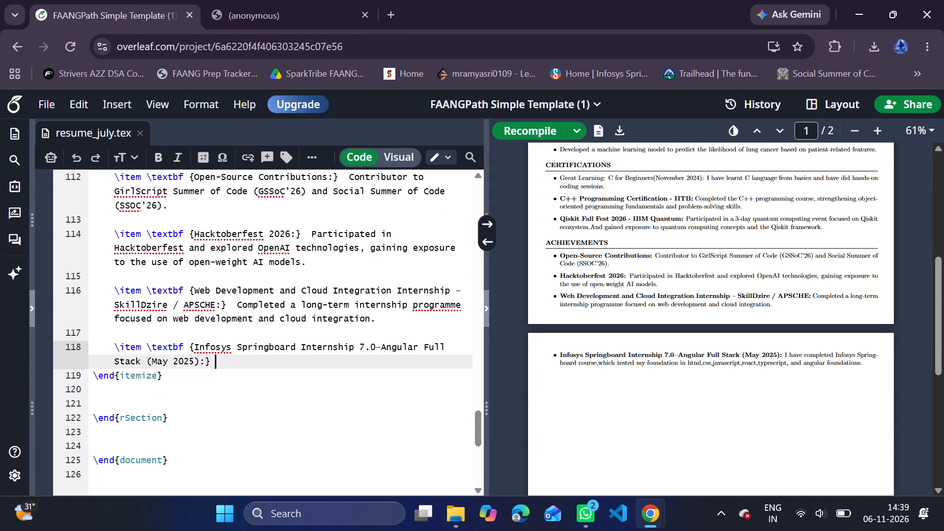
key("ctrl+v")
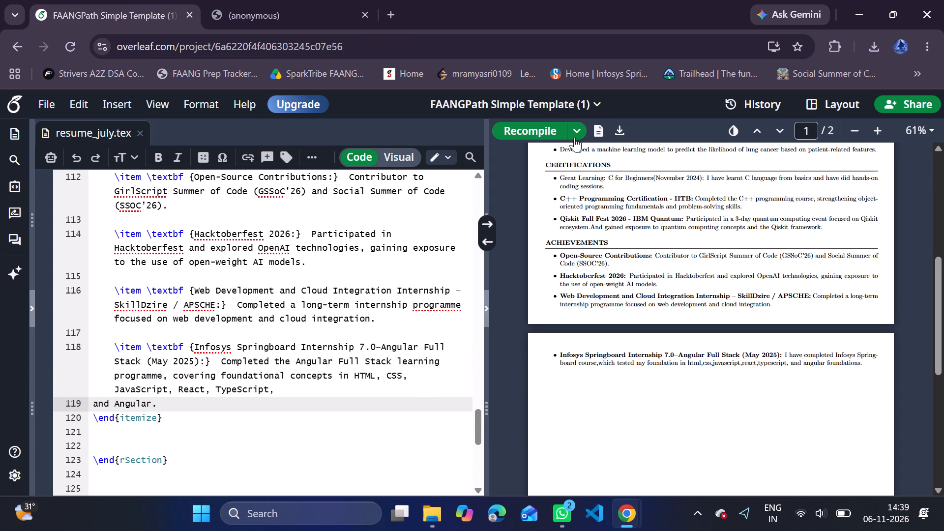
left_click(534, 136)
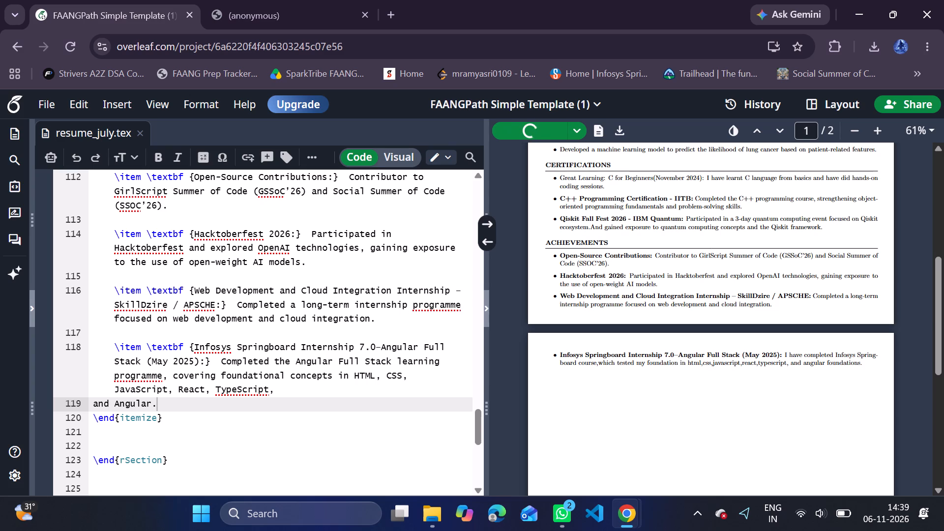
Delete the "Great Learning: C for Beginners" item from the Certifications section and recompile.
scroll(337, 329, "up", 2)
scroll(249, 270, "up", 2)
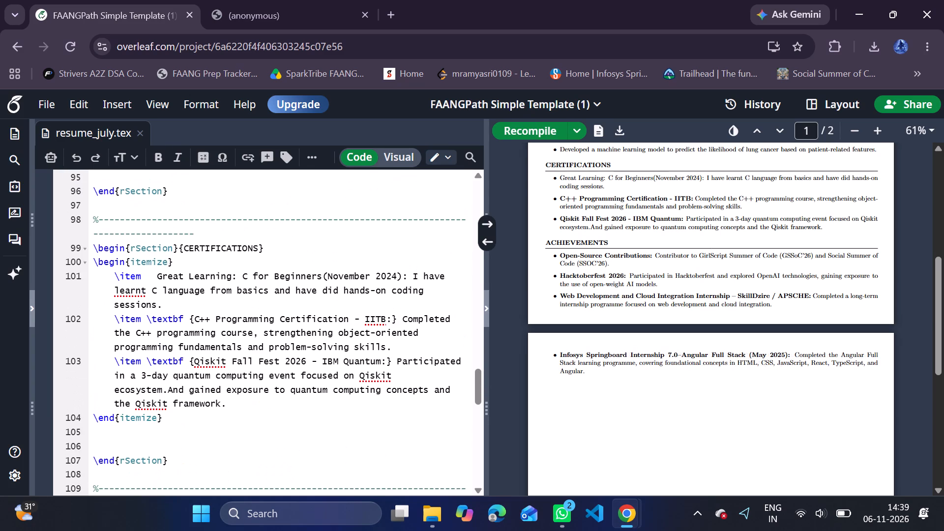
left_click_drag(117, 275, 174, 303)
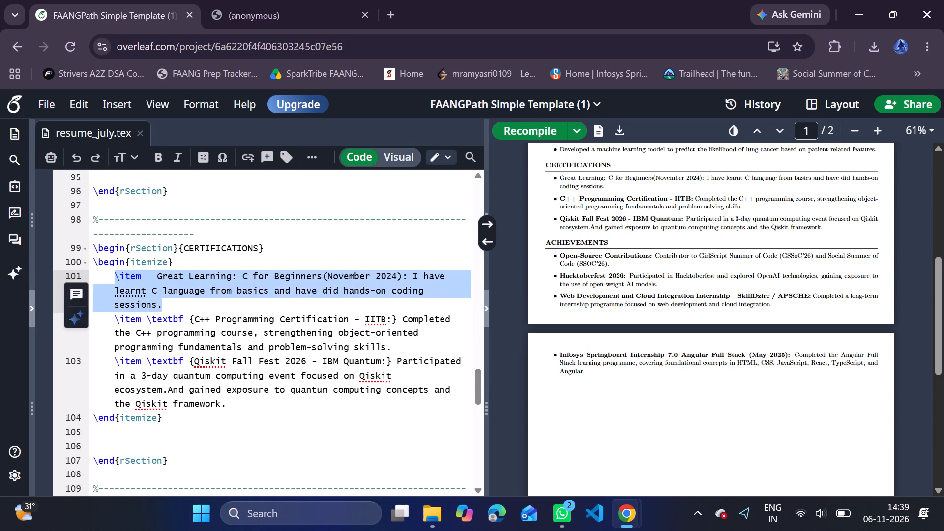
key("BackSpace")
key("BackSpace")
key("BackSpace")
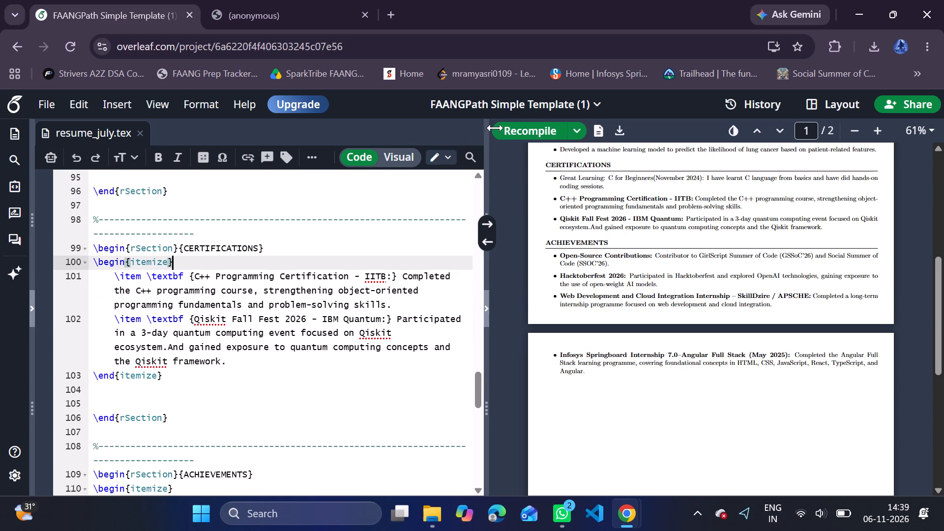
left_click(499, 127)
Review the recompiled resume preview from Education through Achievements, and look over the Achievements and Projects source.
scroll(408, 350, "down", 1)
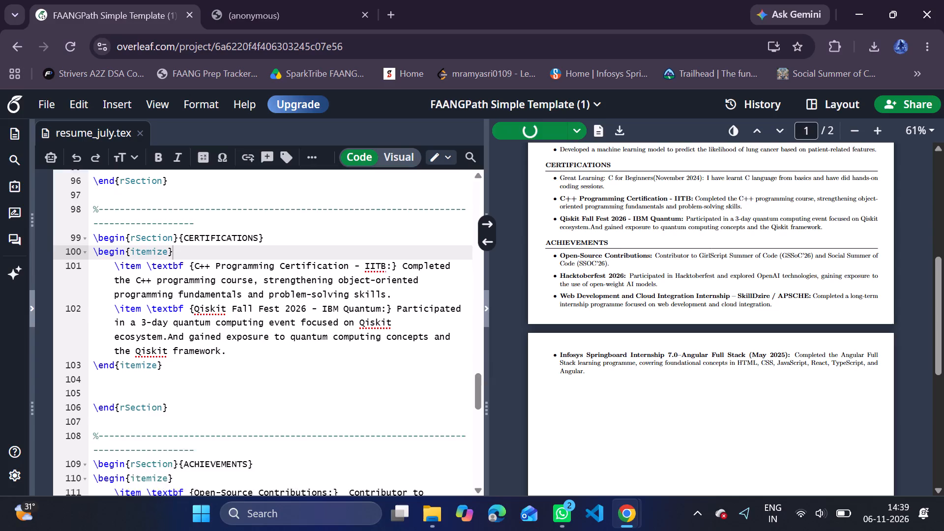
scroll(408, 350, "down", 2)
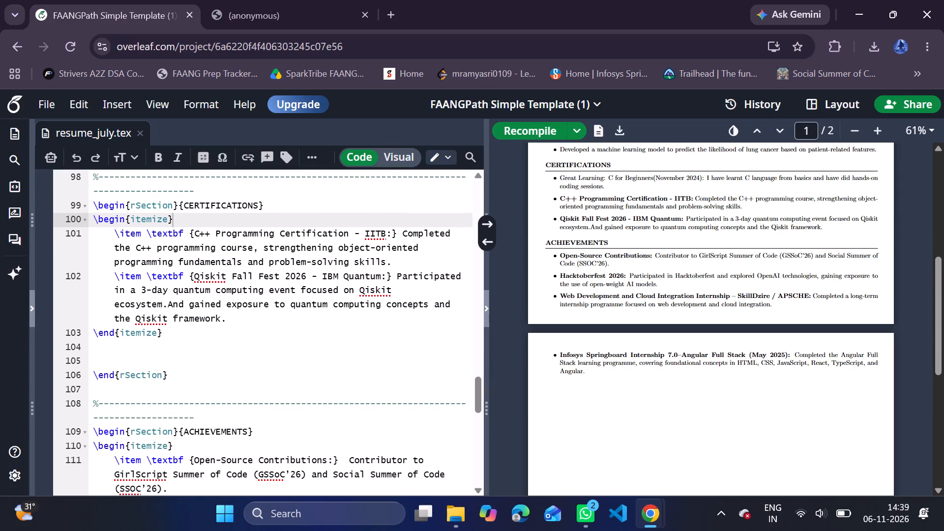
scroll(715, 411, "down", 2)
scroll(715, 411, "up", 1)
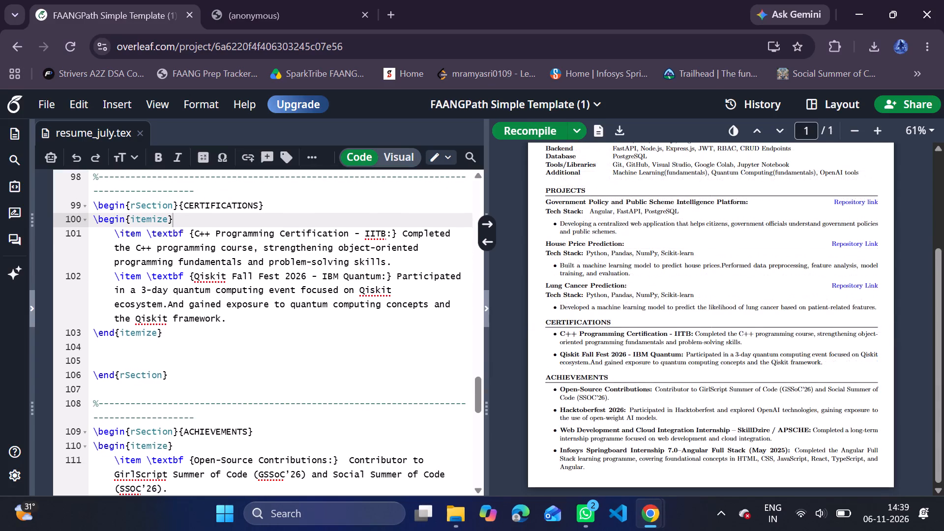
scroll(715, 411, "up", 2)
scroll(715, 411, "down", 3)
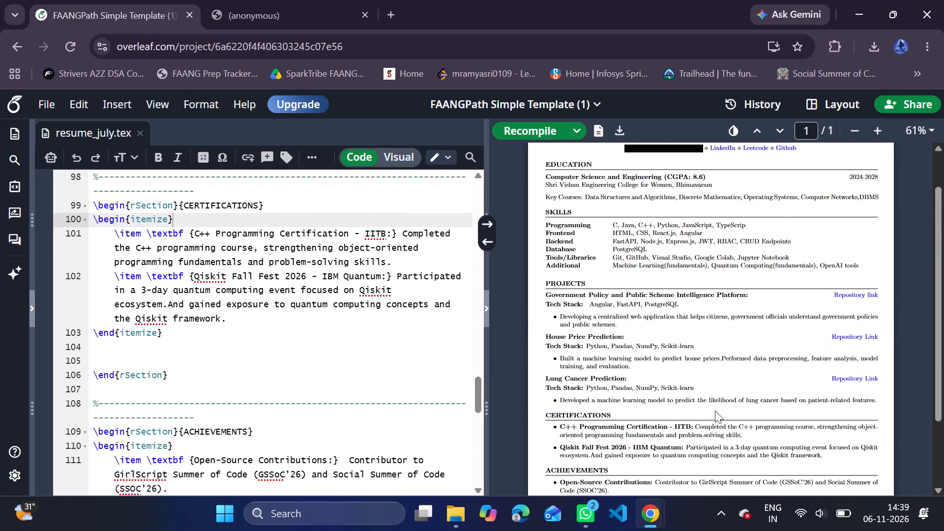
scroll(670, 384, "down", 1)
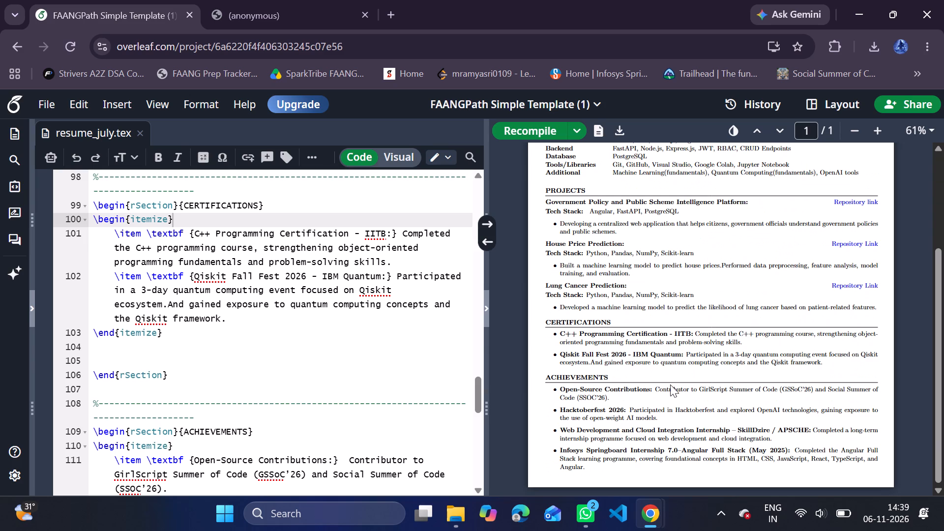
scroll(373, 383, "down", 3)
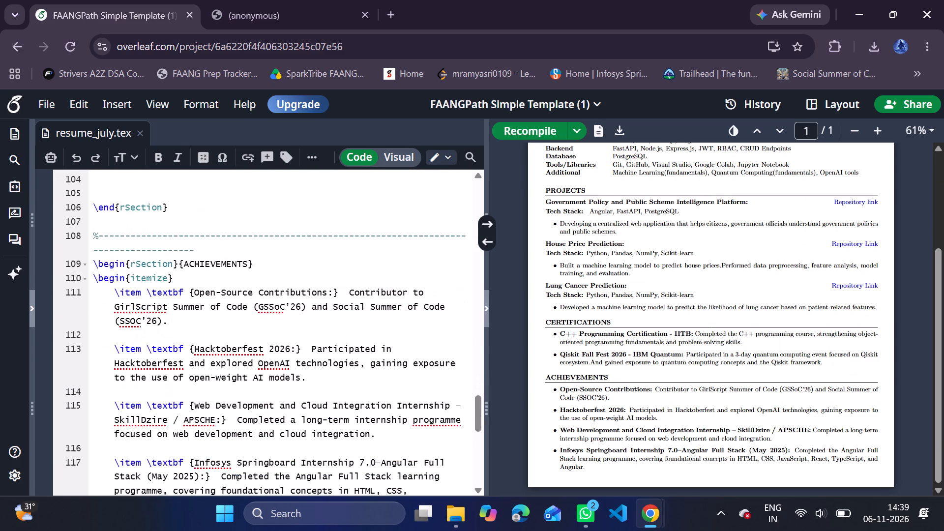
scroll(373, 383, "down", 2)
scroll(373, 383, "up", 8)
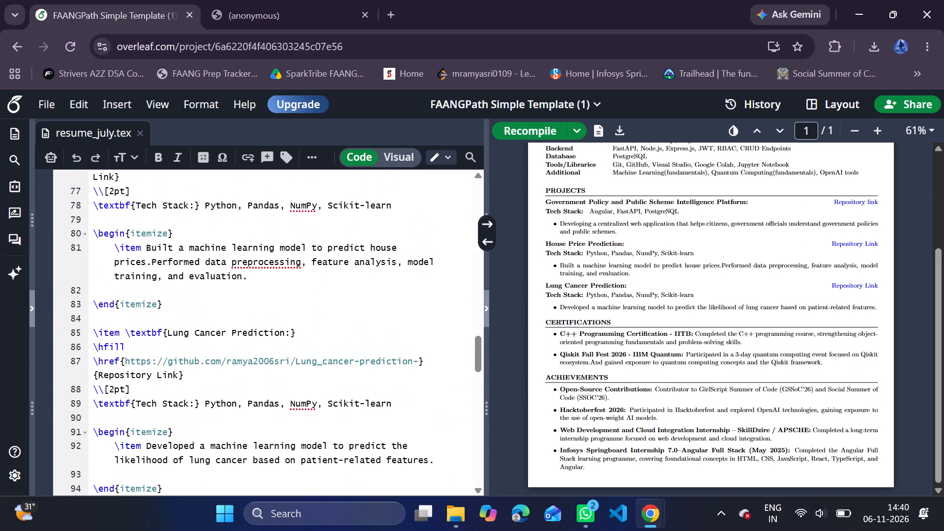
Compare the resume's header source and compiled preview with the updated PDF, from the name and contact lines through Projects.
scroll(373, 383, "up", 5)
scroll(373, 383, "right", 3)
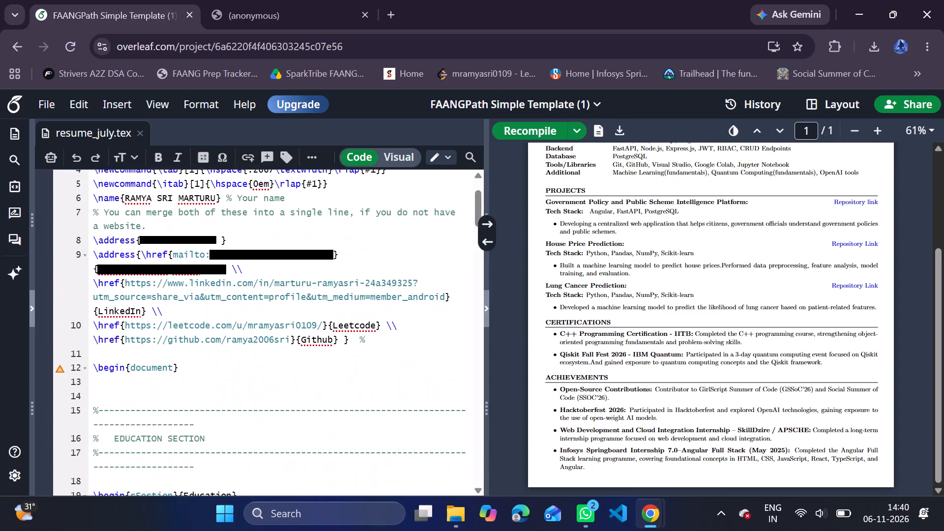
scroll(594, 349, "up", 2)
scroll(594, 349, "down", 3)
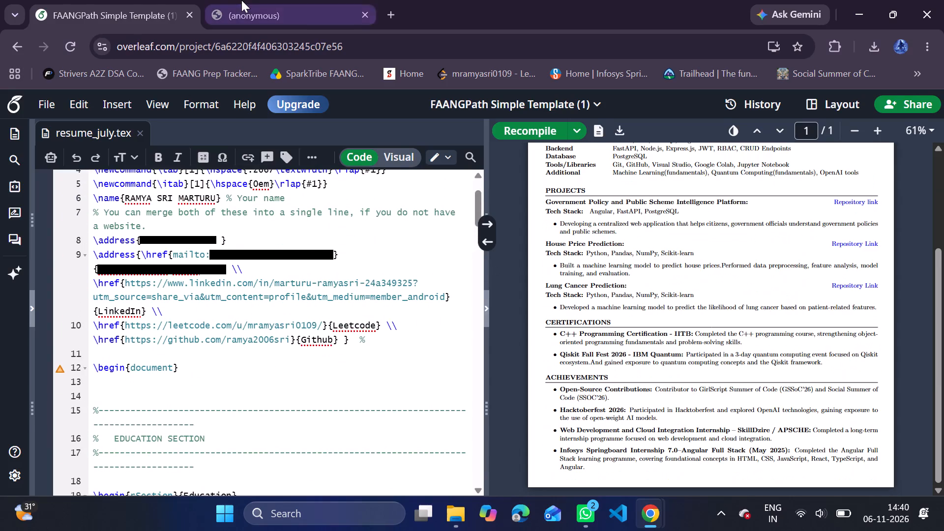
left_click(240, 0)
left_click(391, 298)
scroll(391, 298, "up", 3)
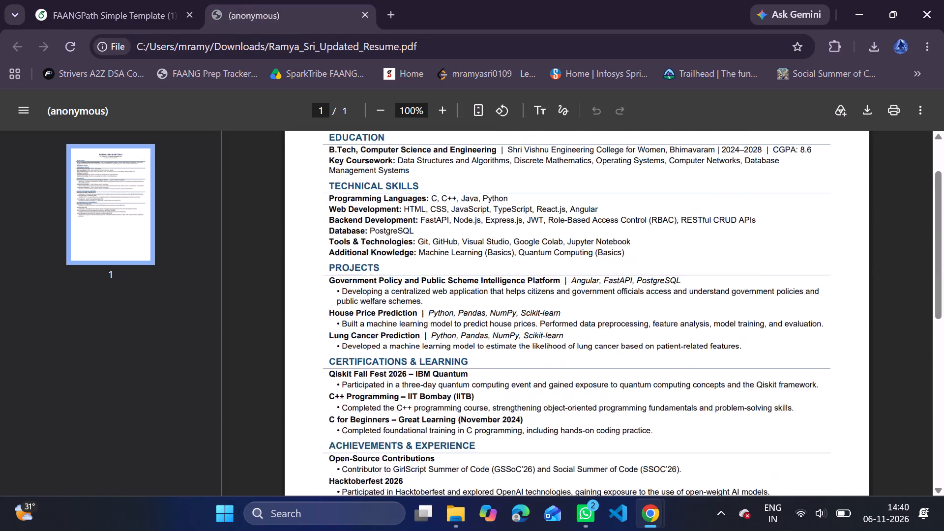
scroll(391, 298, "up", 1)
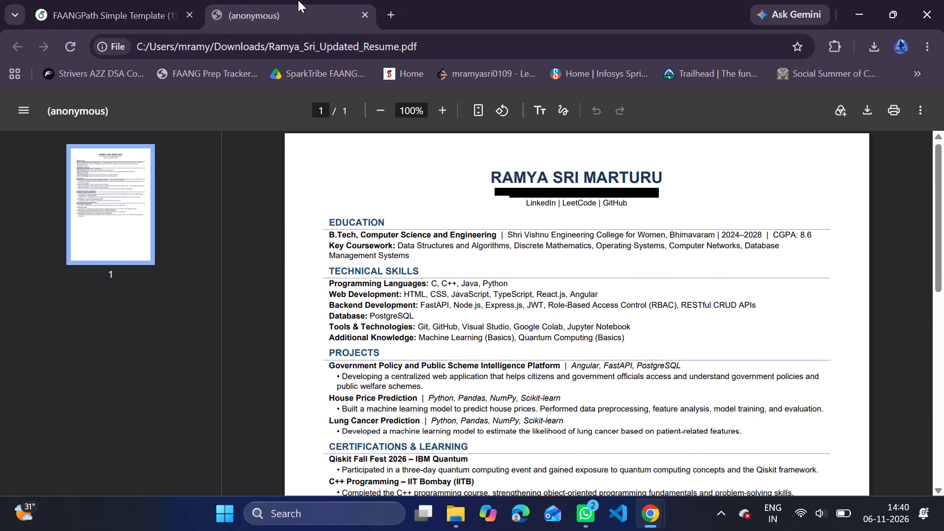
left_click(129, 4)
scroll(442, 152, "up", 1)
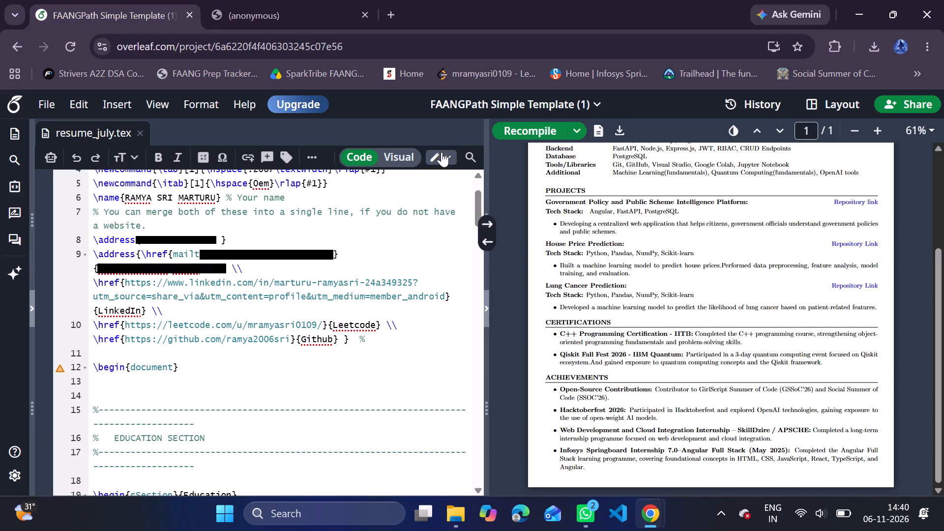
scroll(442, 152, "up", 1)
scroll(752, 374, "up", 2)
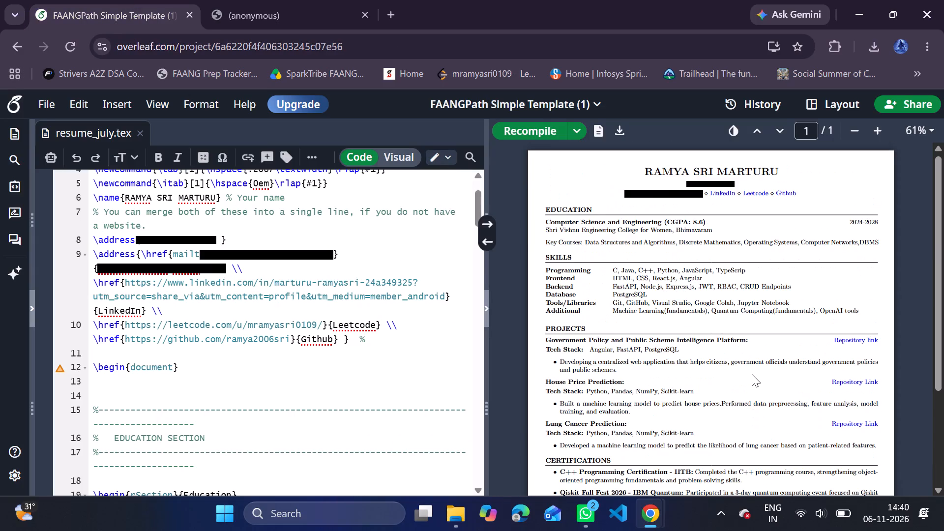
Download the compiled resume PDF and show the downloaded file in its folder.
left_click(621, 125)
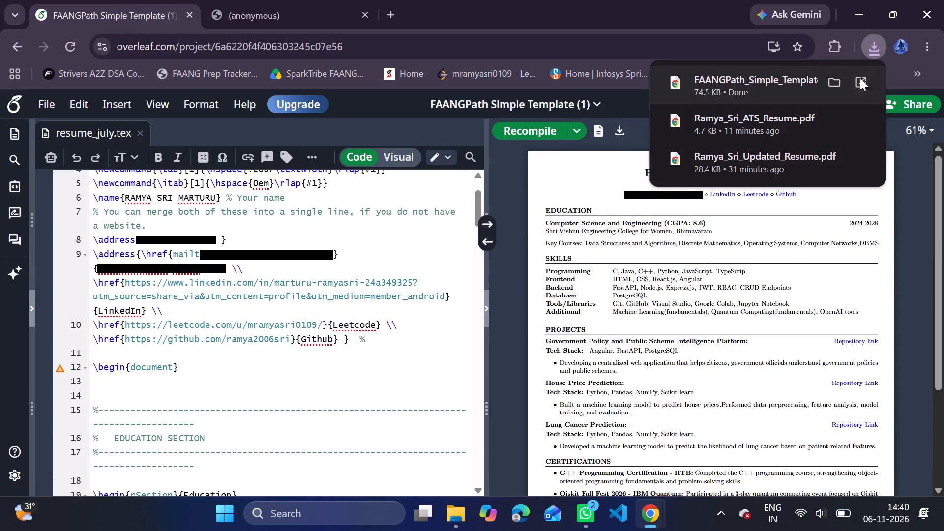
left_click(830, 85)
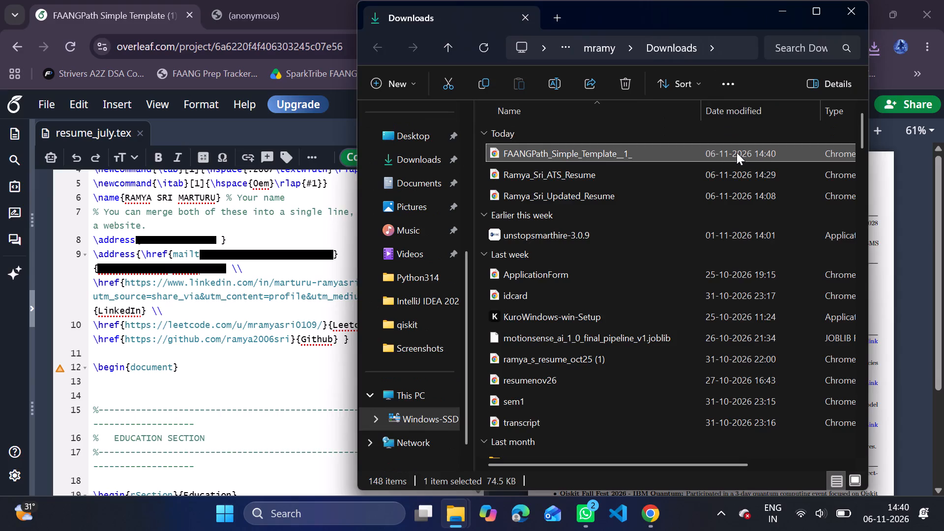
Rename the downloaded FAANGPath_Simple_Template__1_ PDF as resumenov2026.
right_click(737, 152)
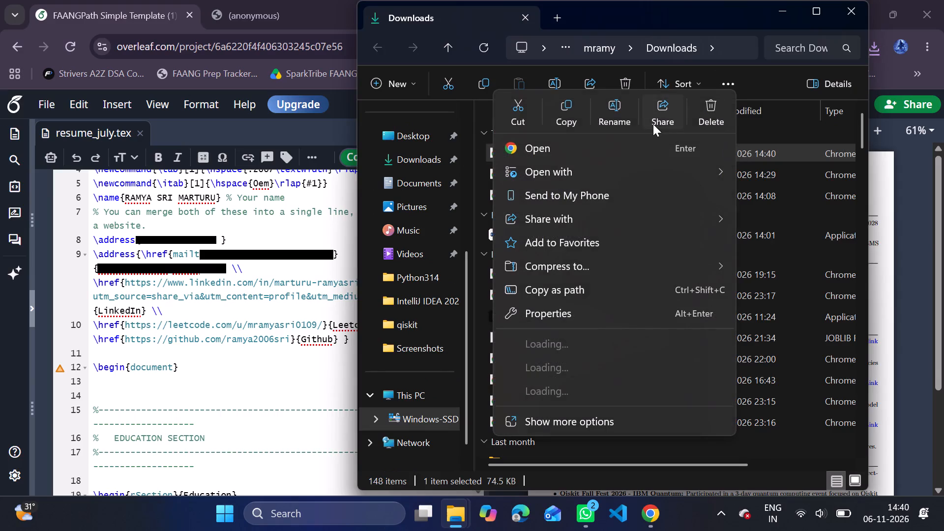
left_click(624, 114)
key("BackSpace")
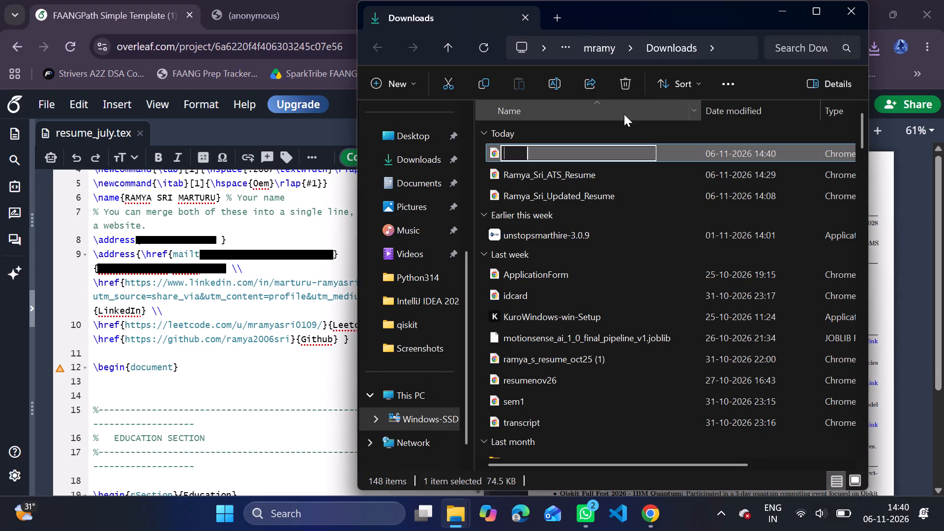
type("resume")
type("nov")
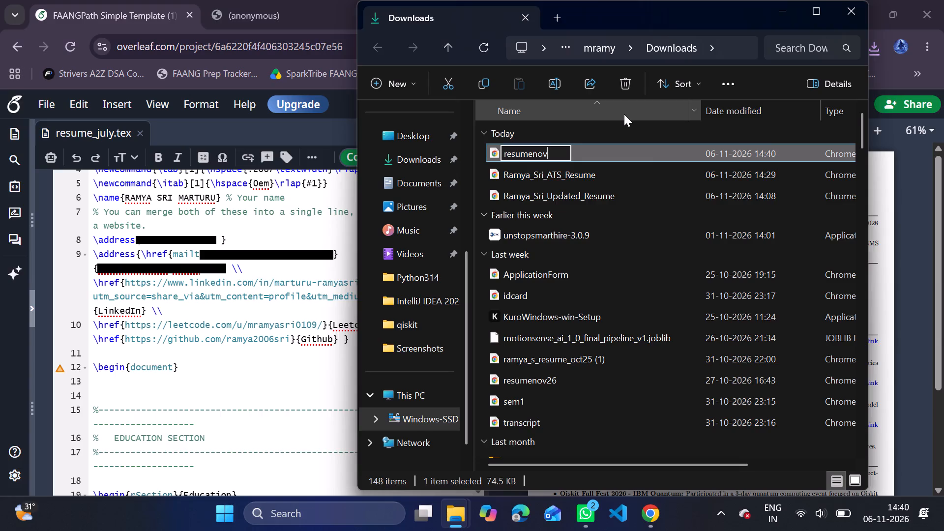
type("2026")
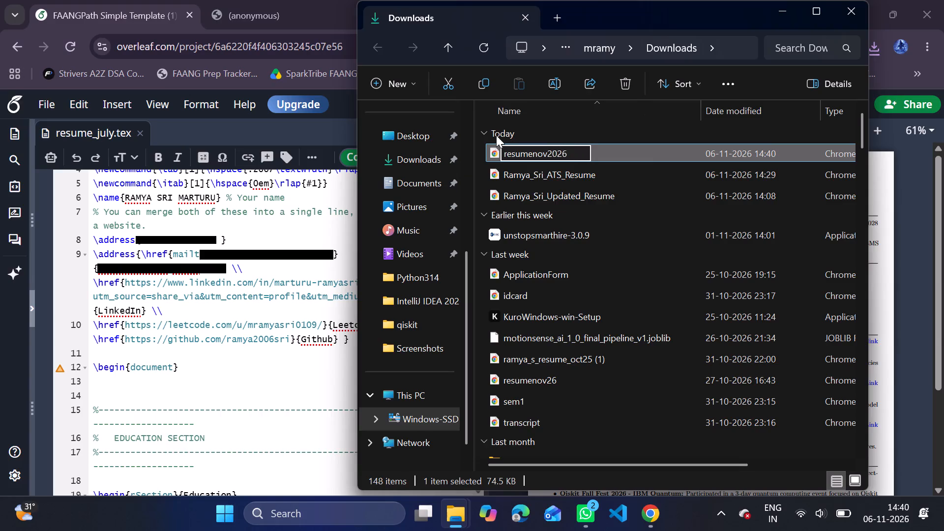
left_click(430, 159)
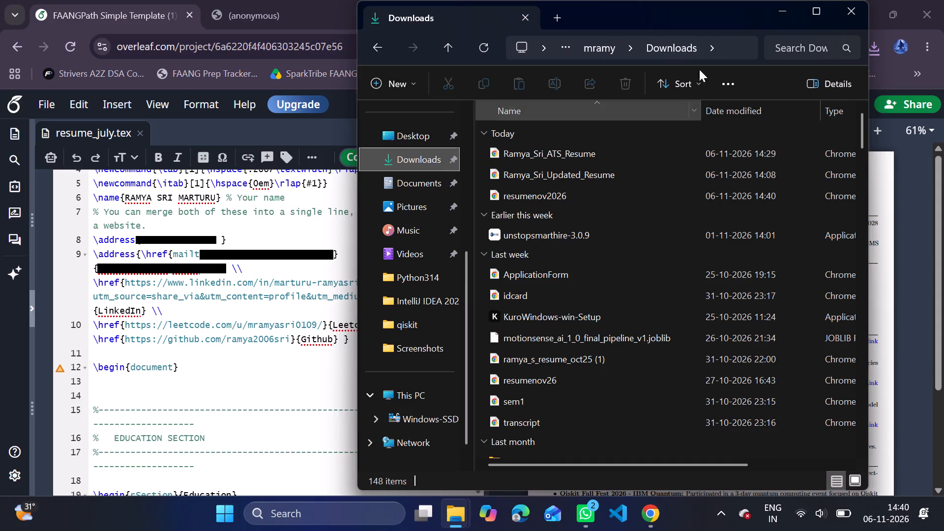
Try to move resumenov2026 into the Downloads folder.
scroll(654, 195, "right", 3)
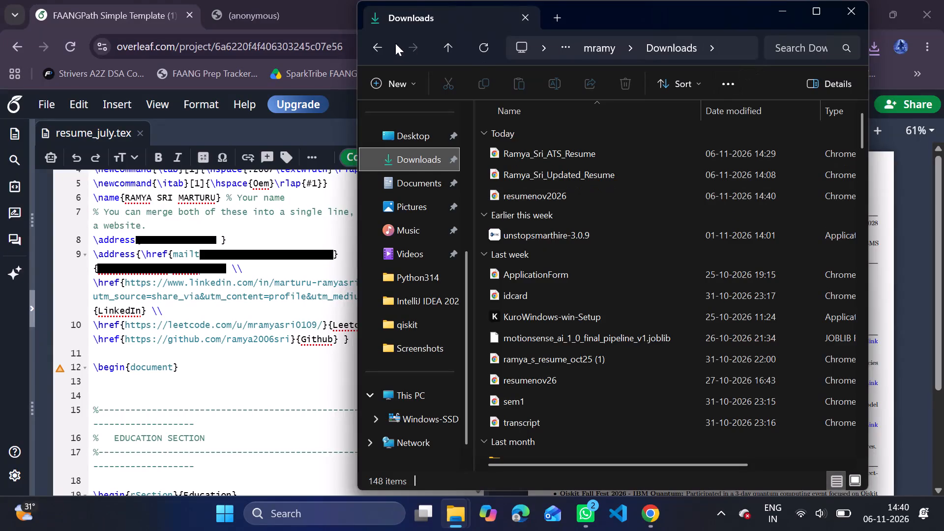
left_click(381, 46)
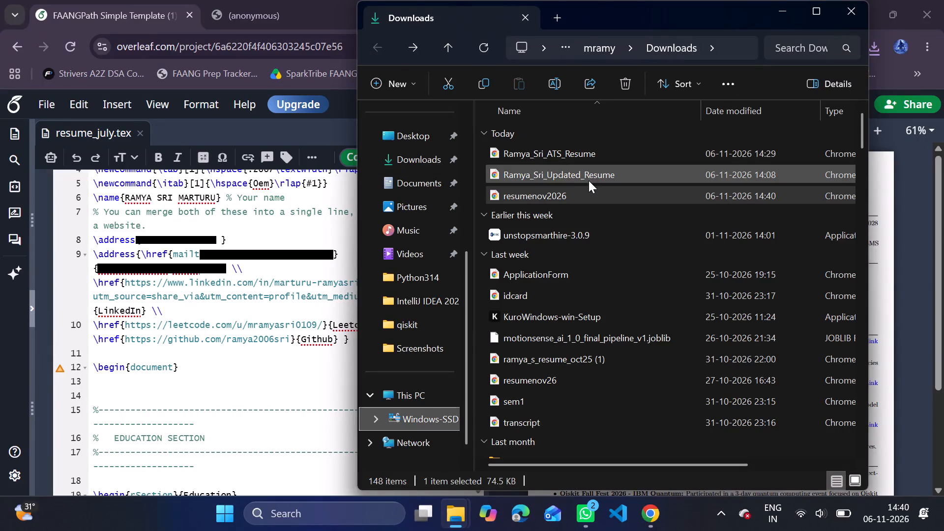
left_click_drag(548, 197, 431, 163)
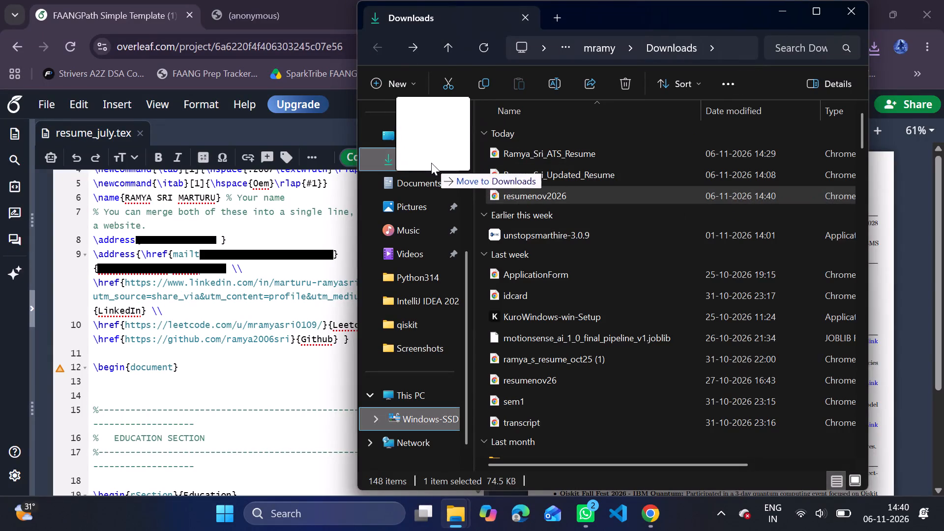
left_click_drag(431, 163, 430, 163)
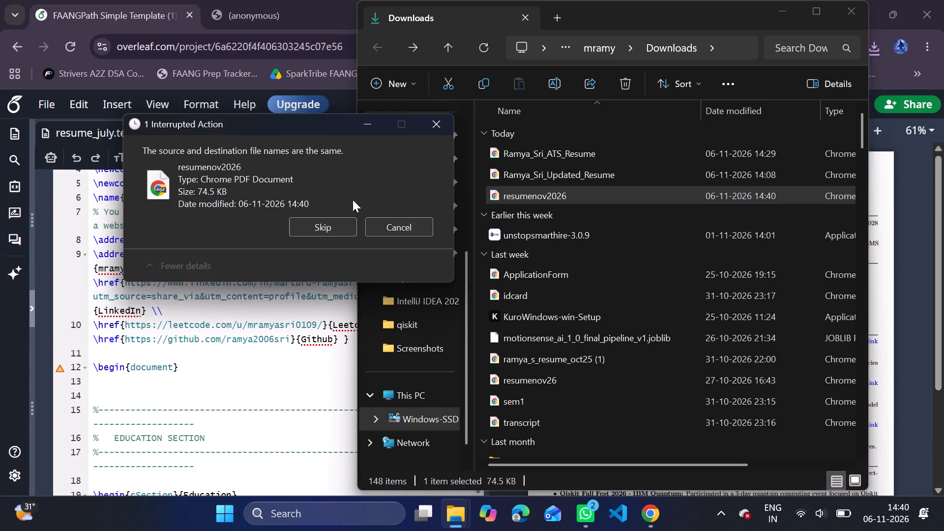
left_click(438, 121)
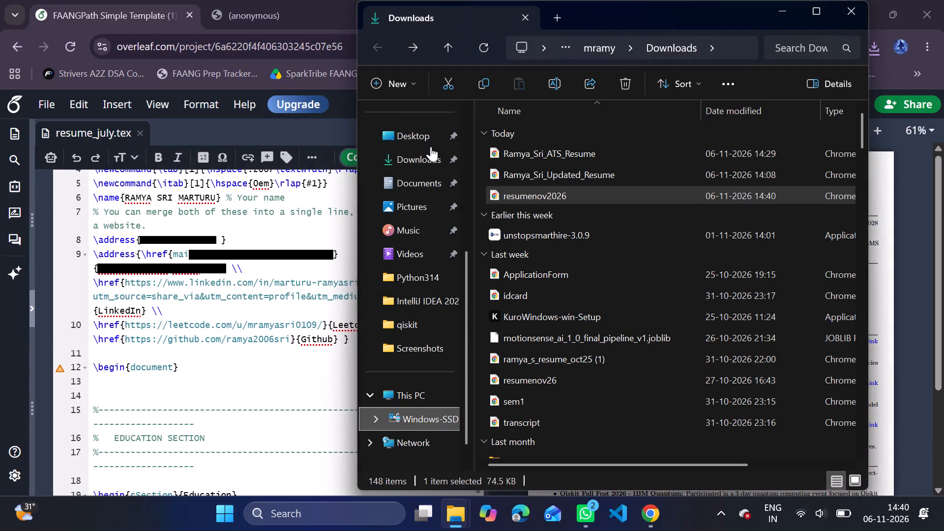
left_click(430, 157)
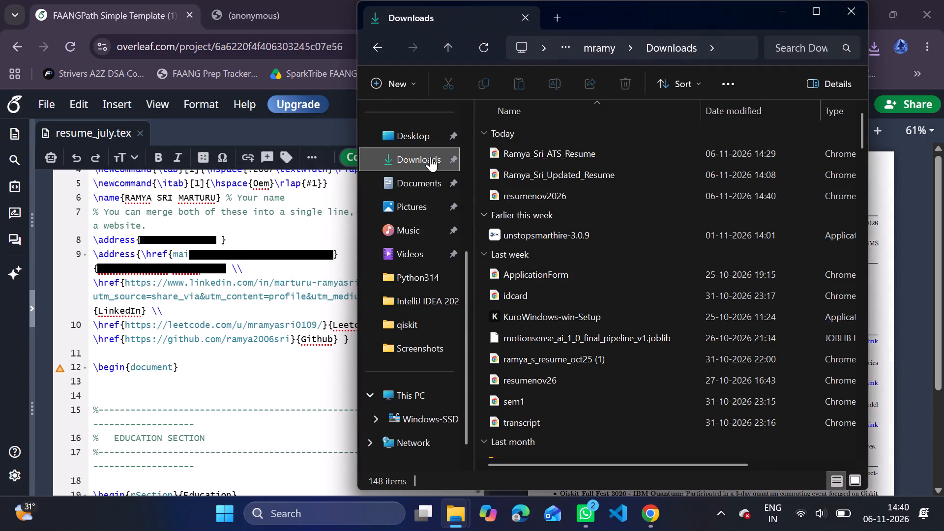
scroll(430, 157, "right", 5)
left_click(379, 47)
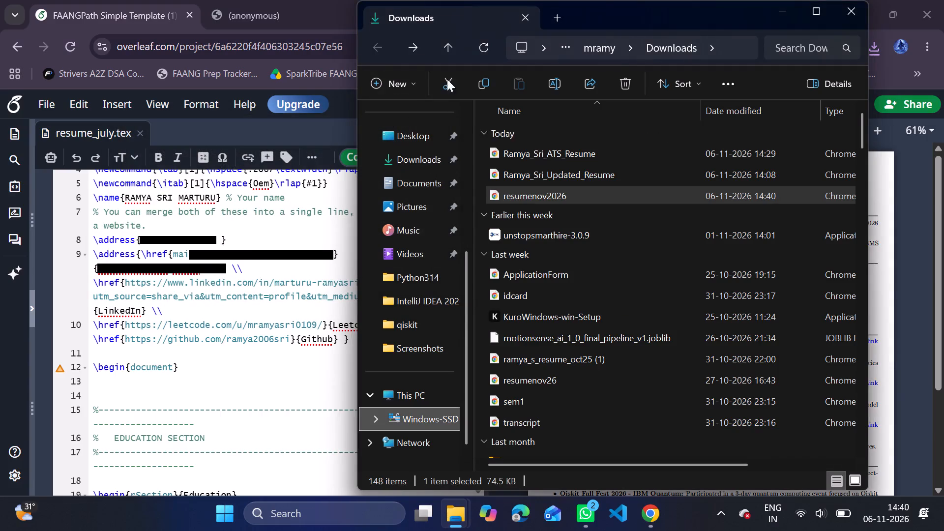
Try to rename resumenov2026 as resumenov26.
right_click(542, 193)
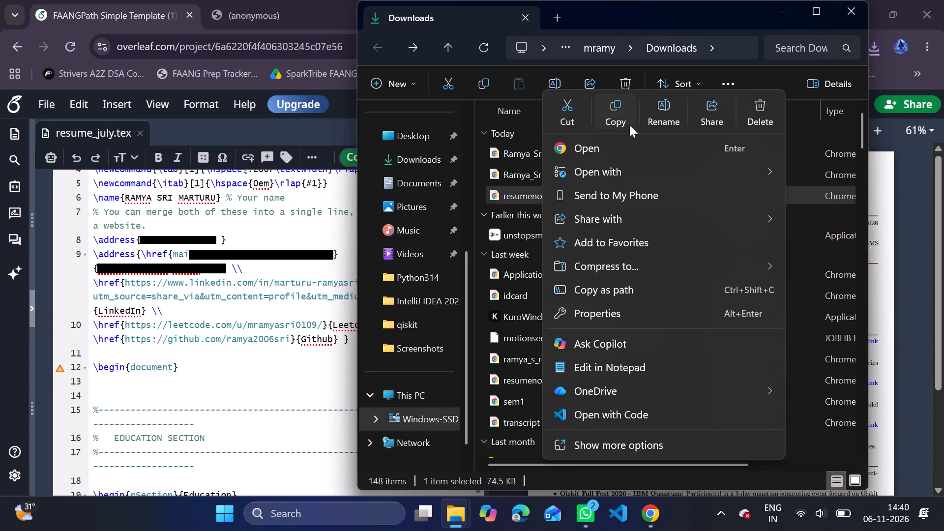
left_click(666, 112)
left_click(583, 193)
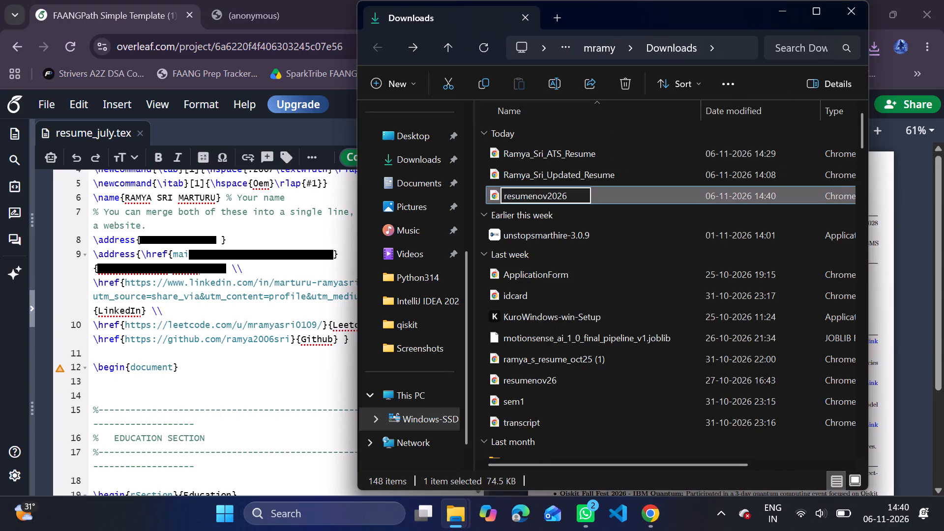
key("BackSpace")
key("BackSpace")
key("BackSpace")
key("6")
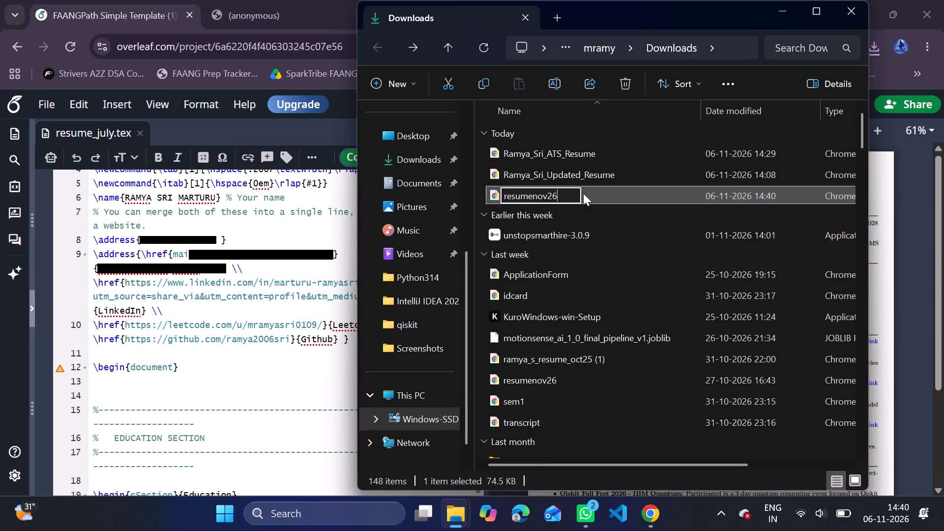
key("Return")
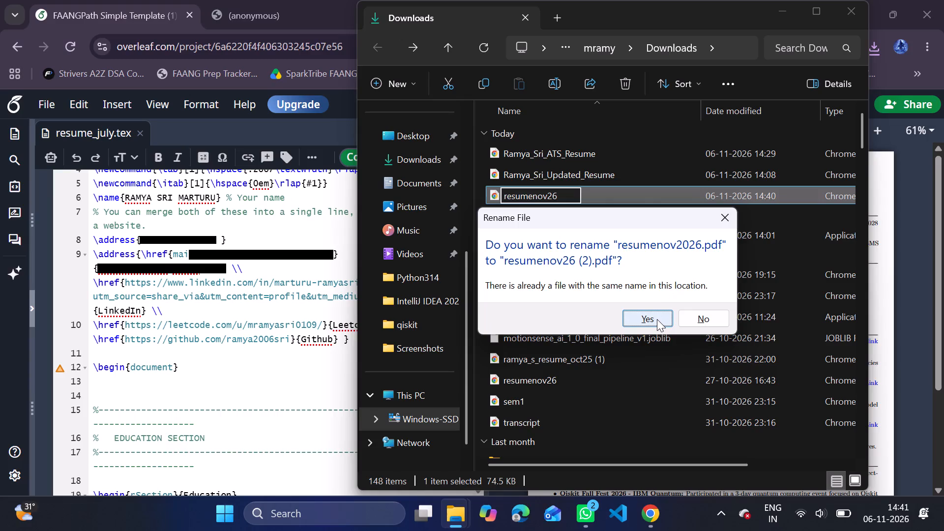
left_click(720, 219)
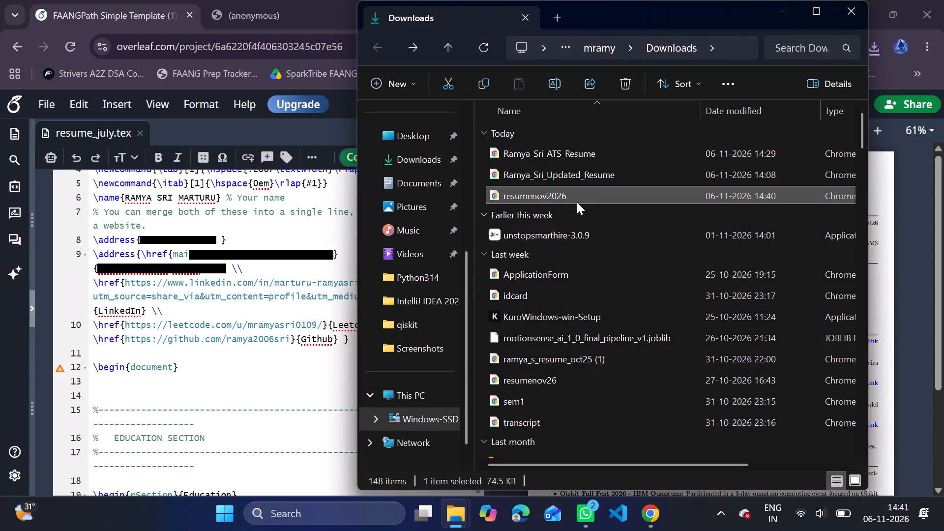
Rename the resumenov2026 file as resumedec2026.
right_click(577, 202)
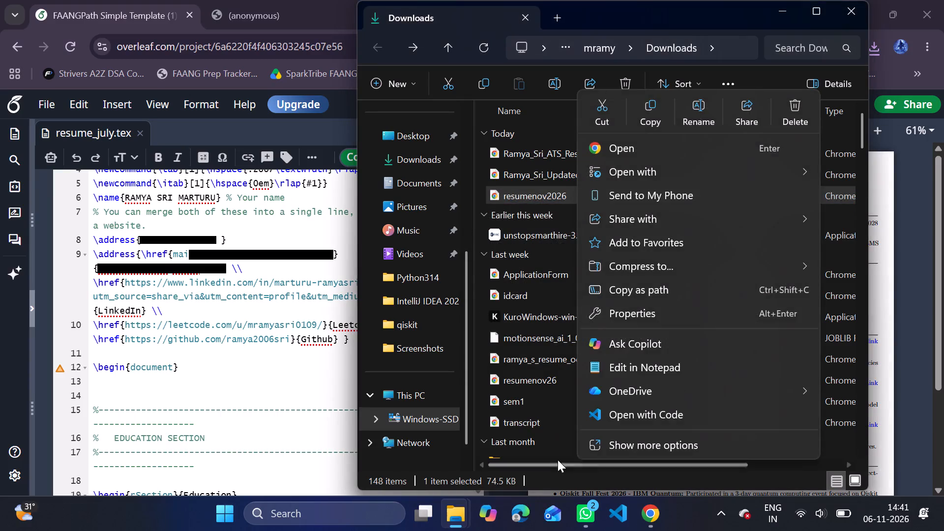
left_click(704, 112)
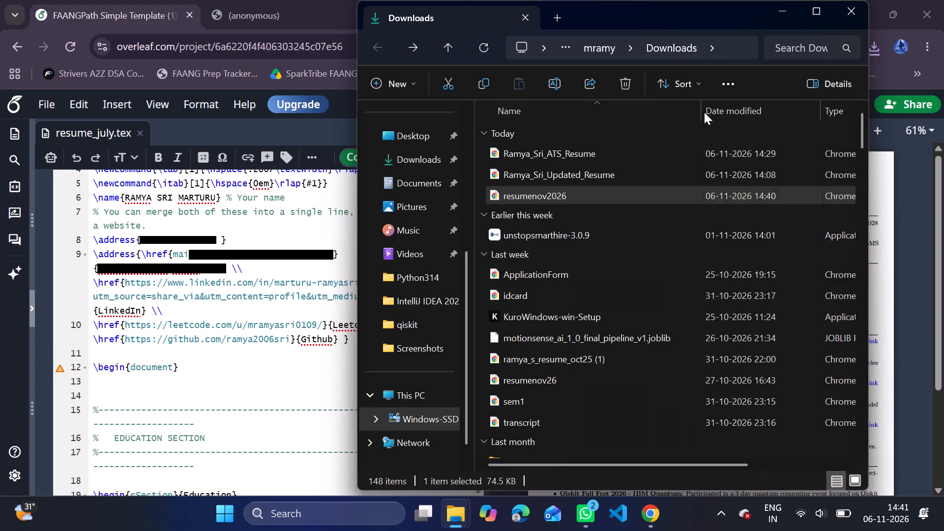
left_click(545, 193)
key("BackSpace")
key("BackSpace")
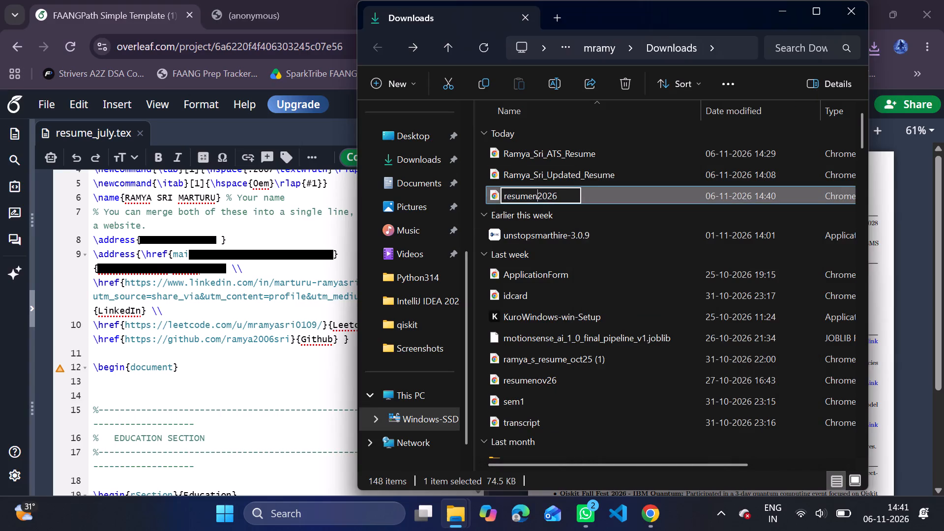
key("BackSpace")
key("s")
key("BackSpace")
type("dec")
key("Return")
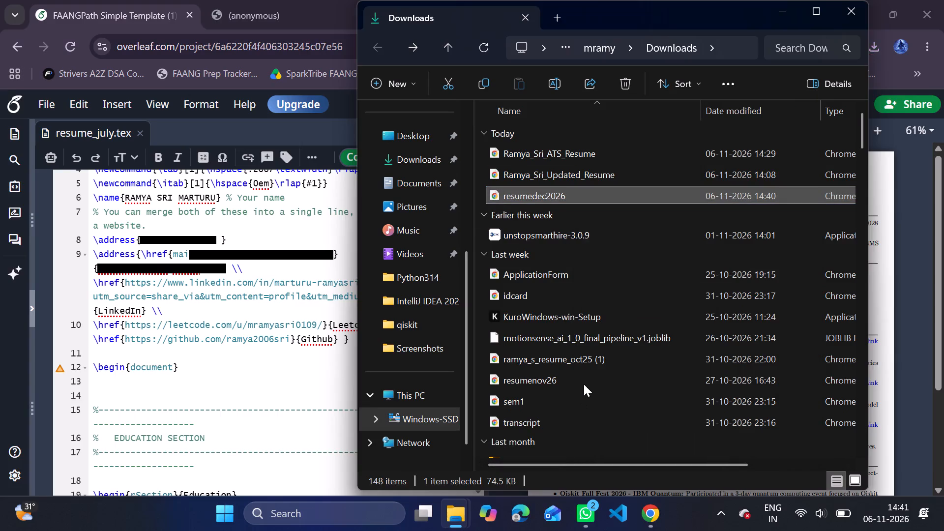
Delete the old resumenov26 PDF from the Downloads folder.
left_click(589, 379)
left_click(621, 87)
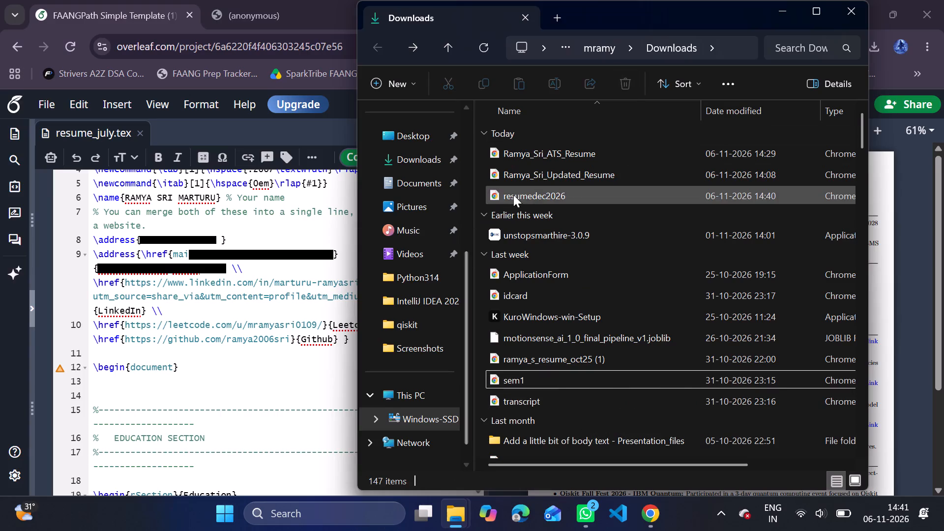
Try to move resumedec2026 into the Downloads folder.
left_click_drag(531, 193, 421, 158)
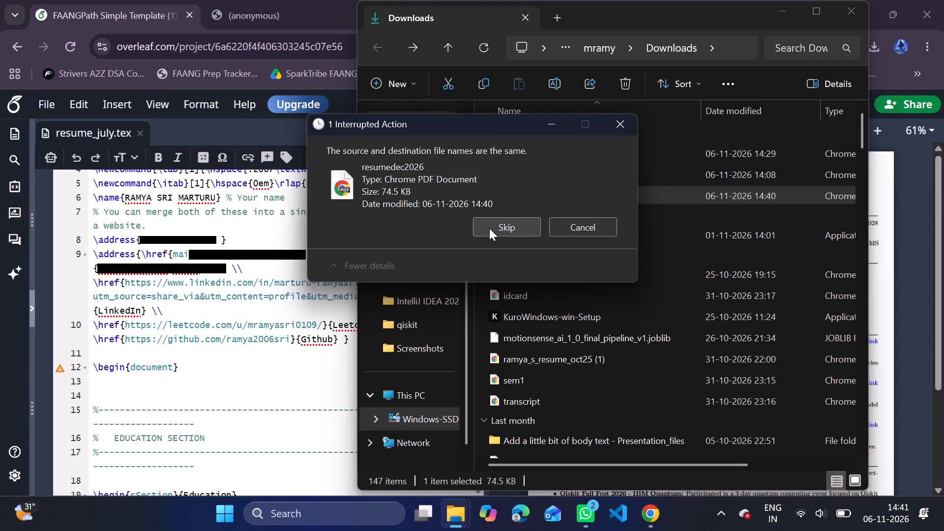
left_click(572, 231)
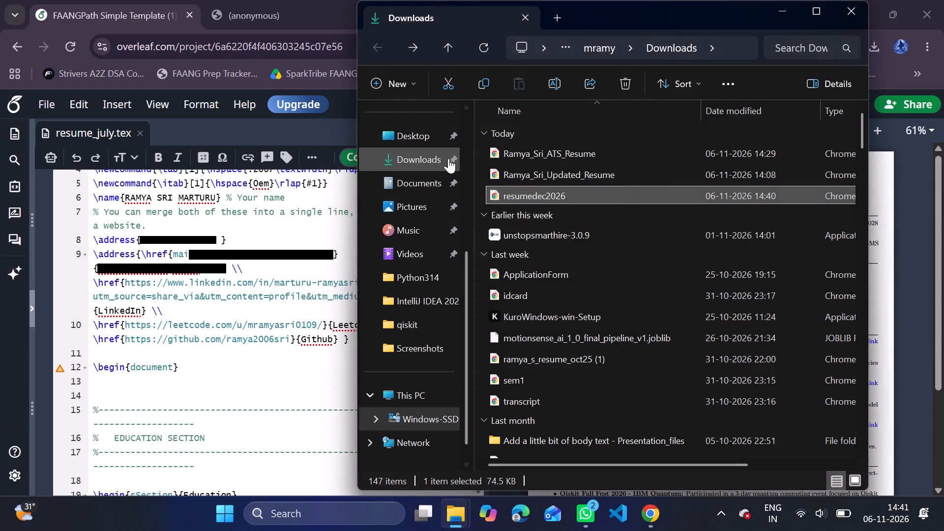
Delete today's two other resume PDFs, the ATS version and the Updated version, from the Downloads folder.
left_click(425, 156)
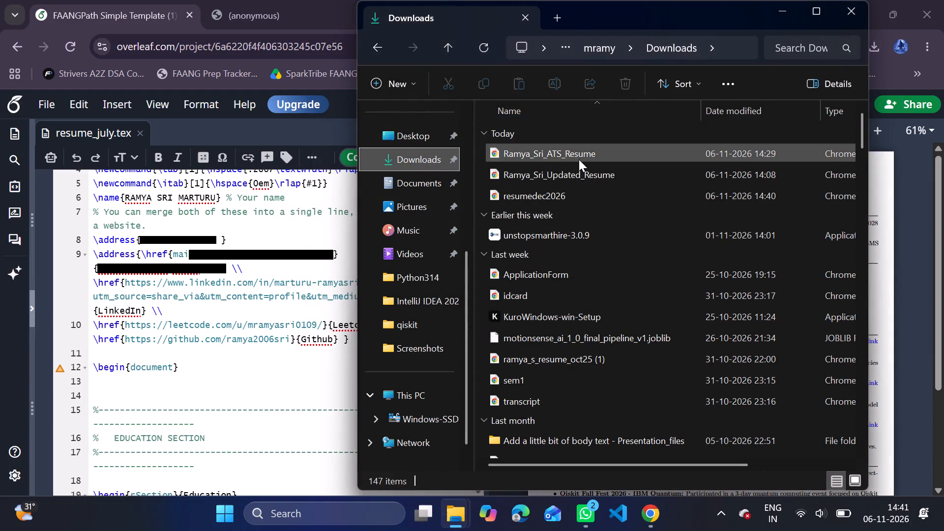
left_click(579, 159)
left_click(630, 86)
left_click(611, 153)
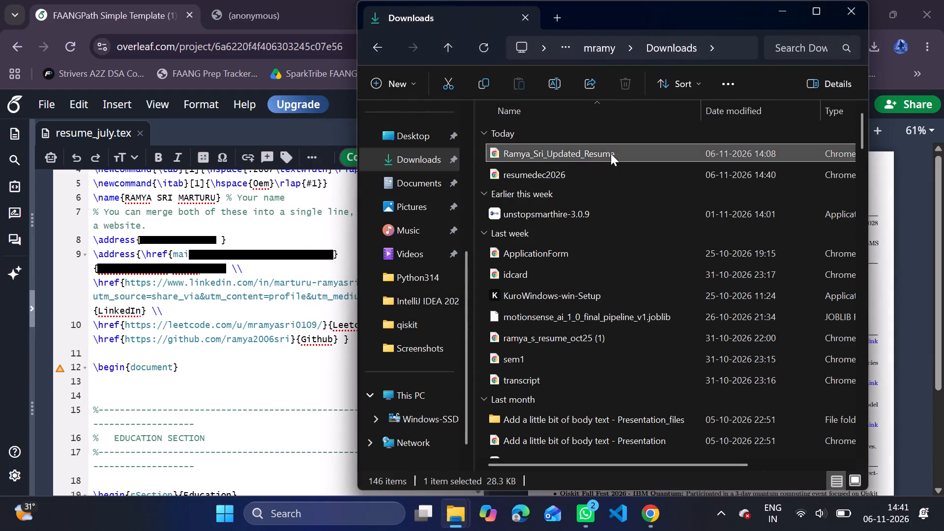
left_click(624, 80)
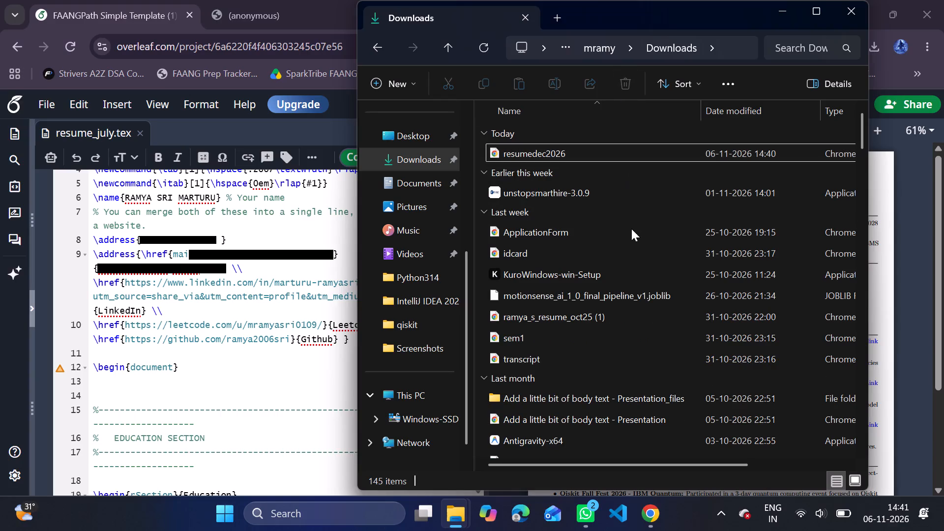
Delete last week's oct25 (1) resume PDF from the Downloads folder, check the older files and close the folder window.
scroll(632, 242, "down", 1)
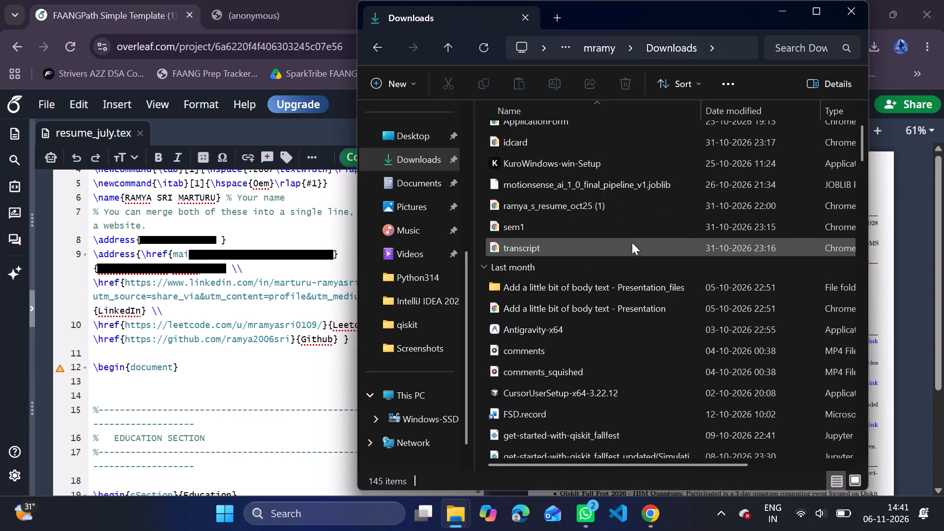
scroll(632, 243, "up", 1)
left_click(614, 213)
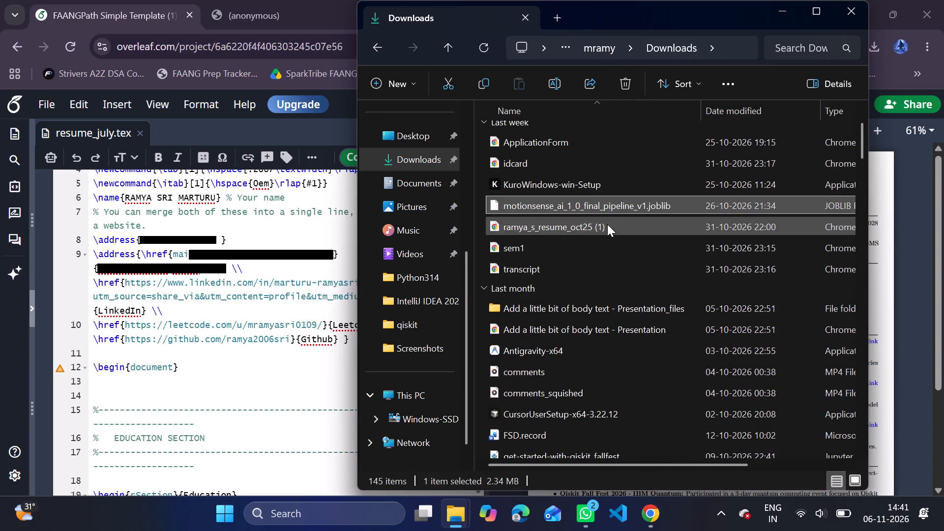
left_click(602, 224)
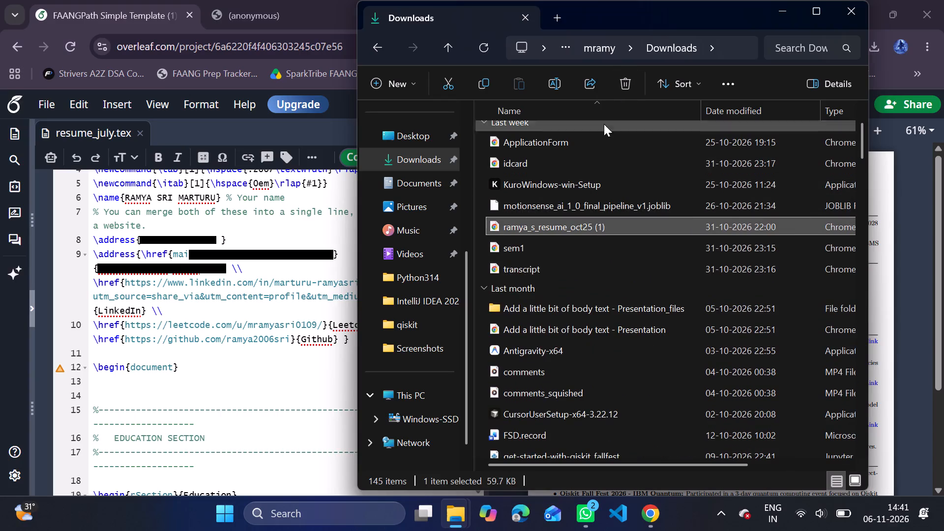
left_click(625, 95)
left_click(599, 202)
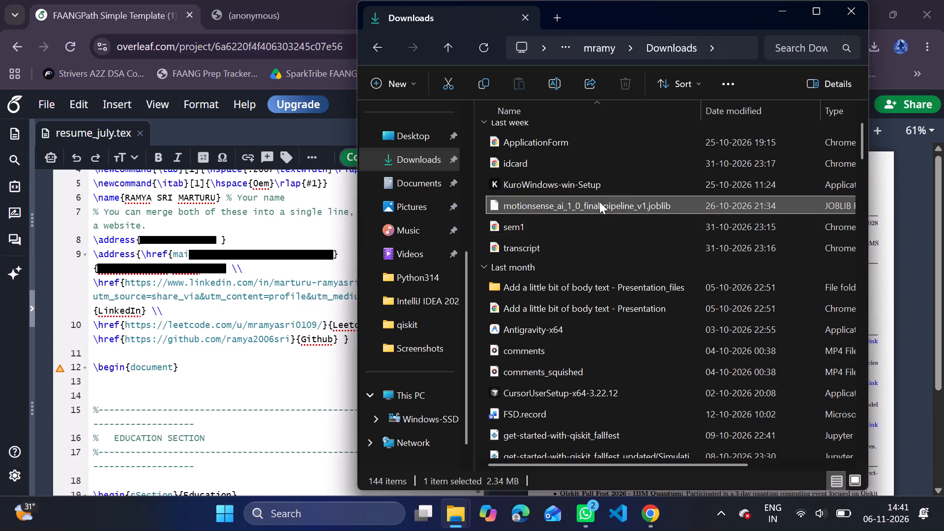
scroll(615, 218, "down", 3)
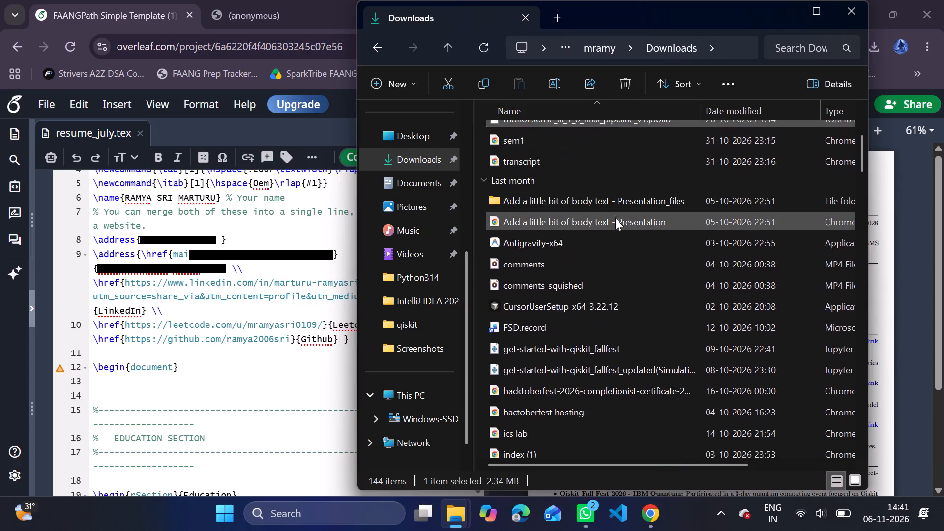
scroll(615, 218, "down", 4)
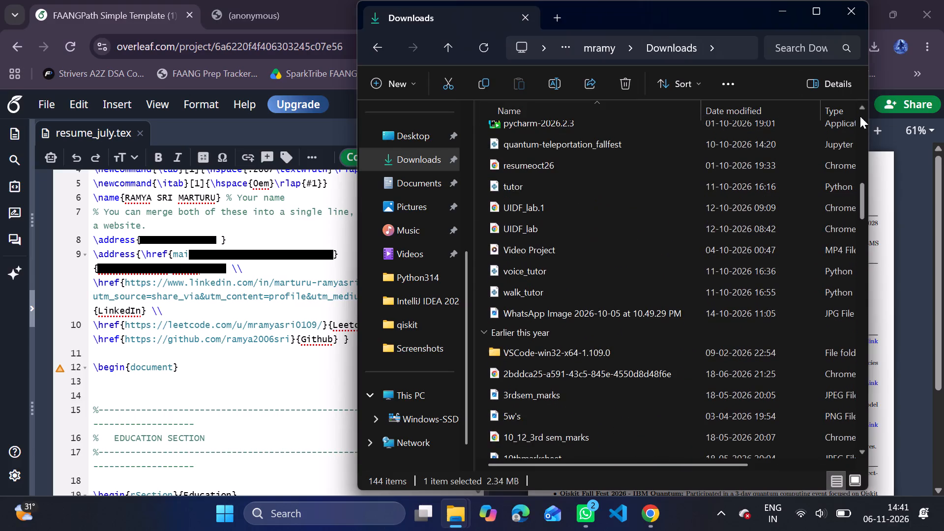
left_click(849, 19)
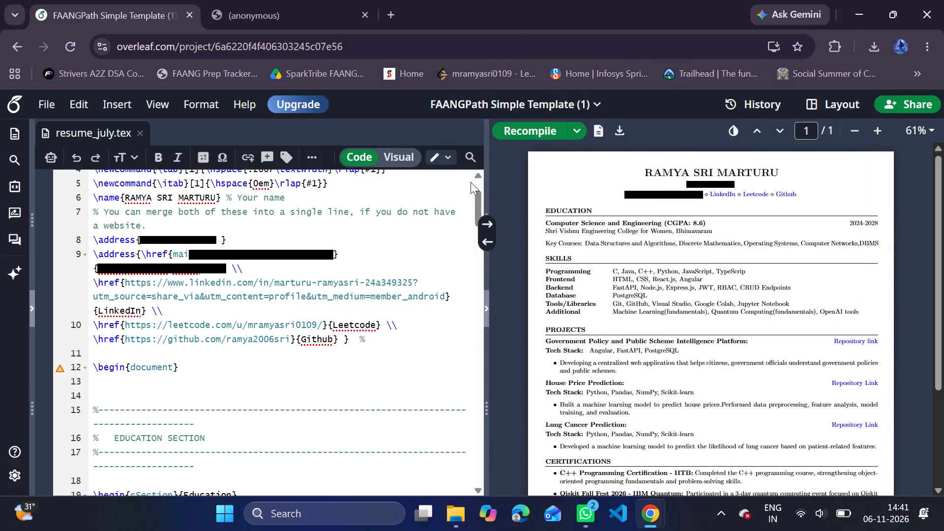
Open a new browser tab.
left_click(325, 6)
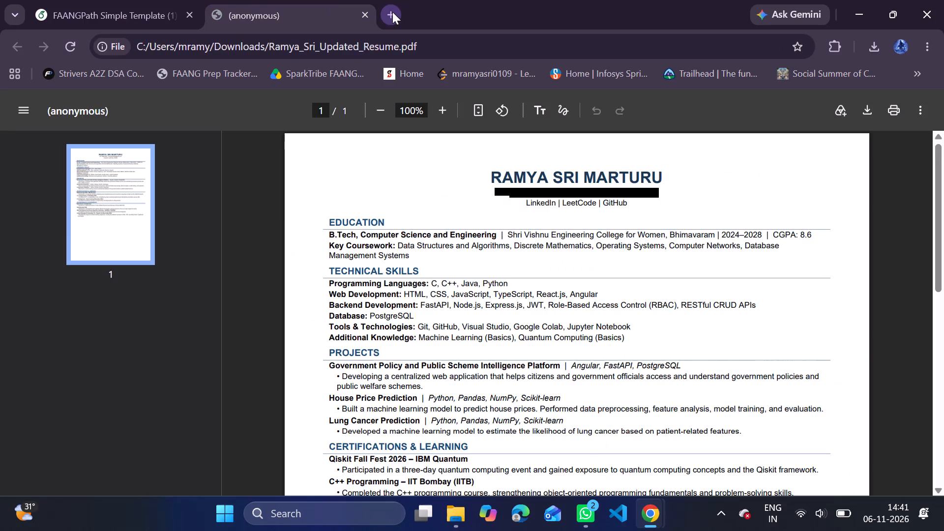
left_click(392, 12)
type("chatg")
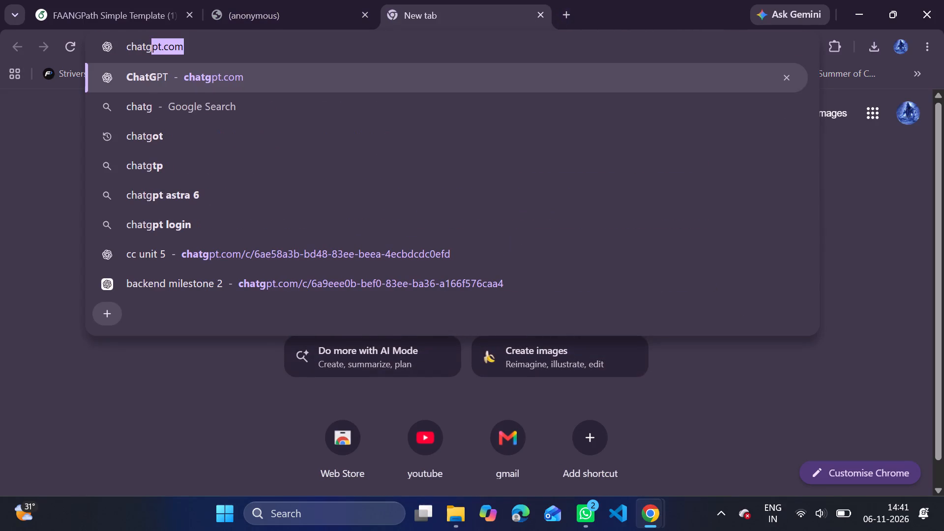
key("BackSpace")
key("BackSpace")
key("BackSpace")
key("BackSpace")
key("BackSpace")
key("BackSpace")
Search the web for "ats resume checker" and go through the Naukri360 ATS Resume Checker result to Naukri's resume analyser page.
type("ats")
key("space")
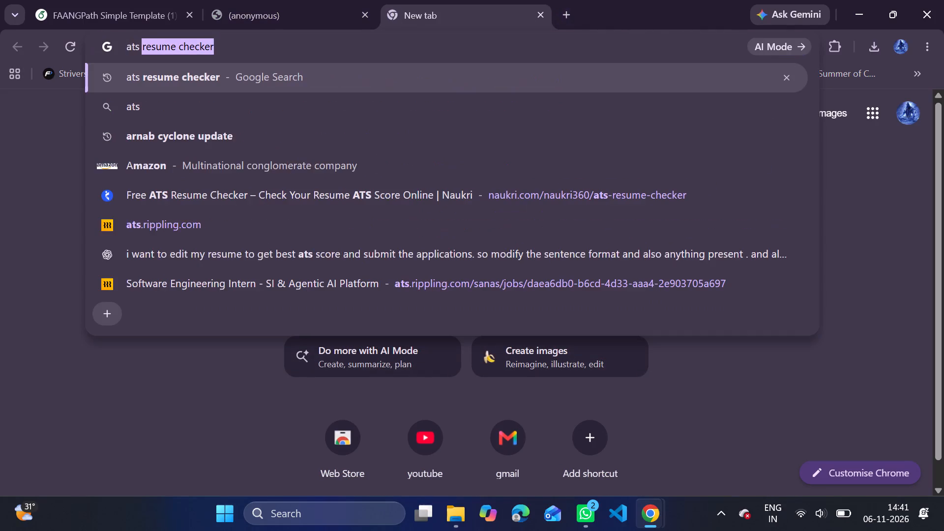
key("Return")
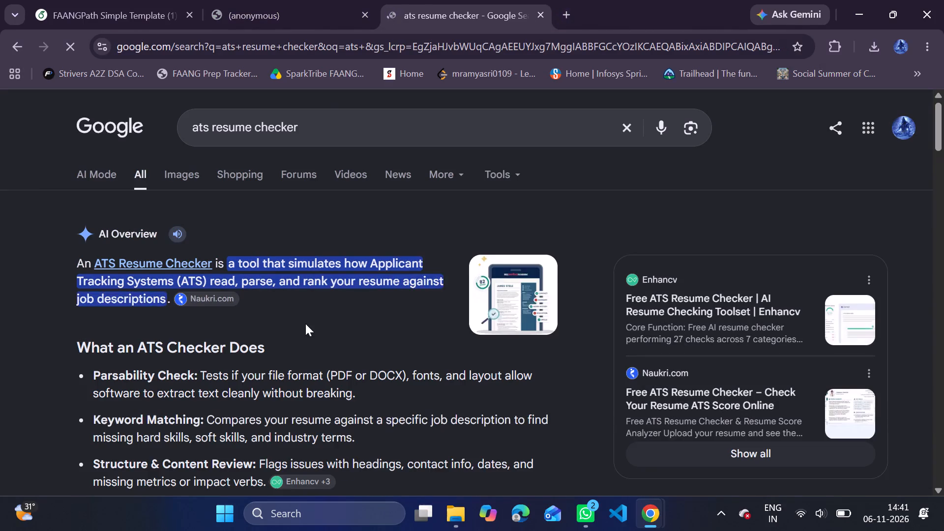
scroll(305, 324, "down", 4)
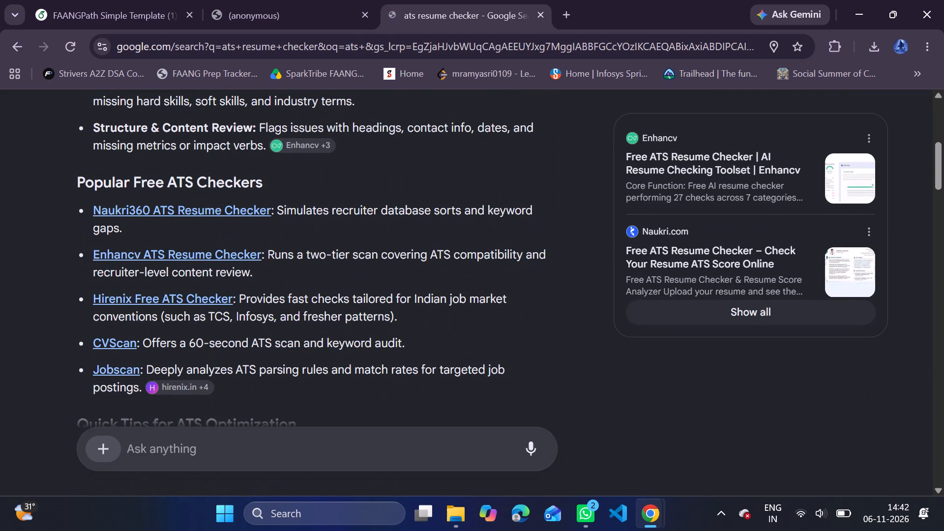
left_click(219, 198)
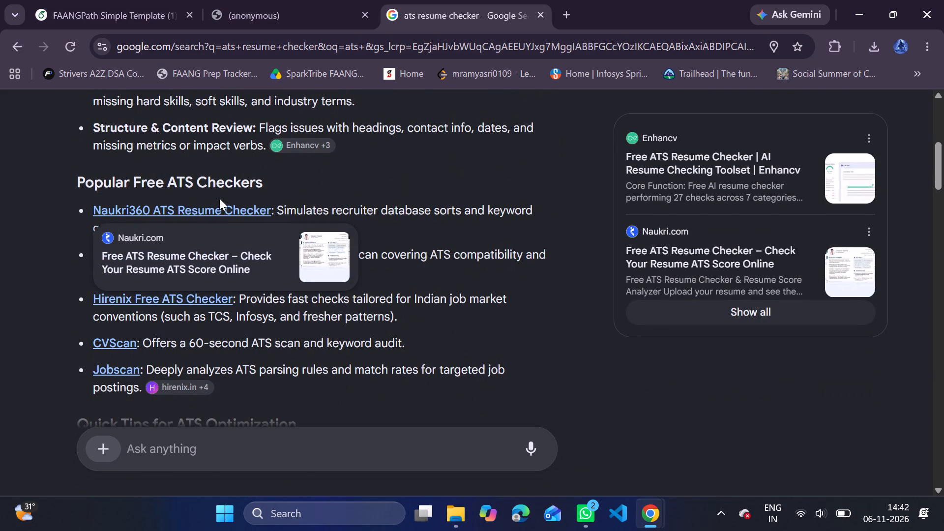
left_click(210, 211)
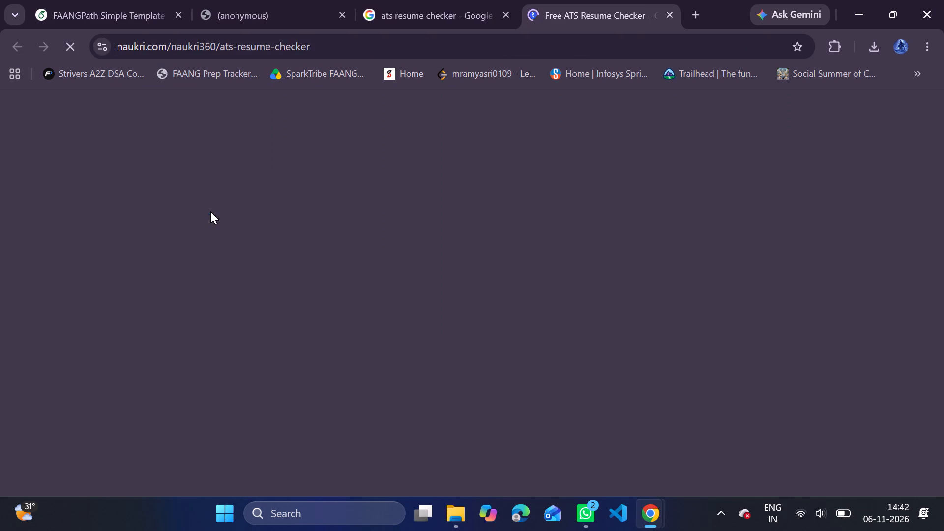
left_click(261, 350)
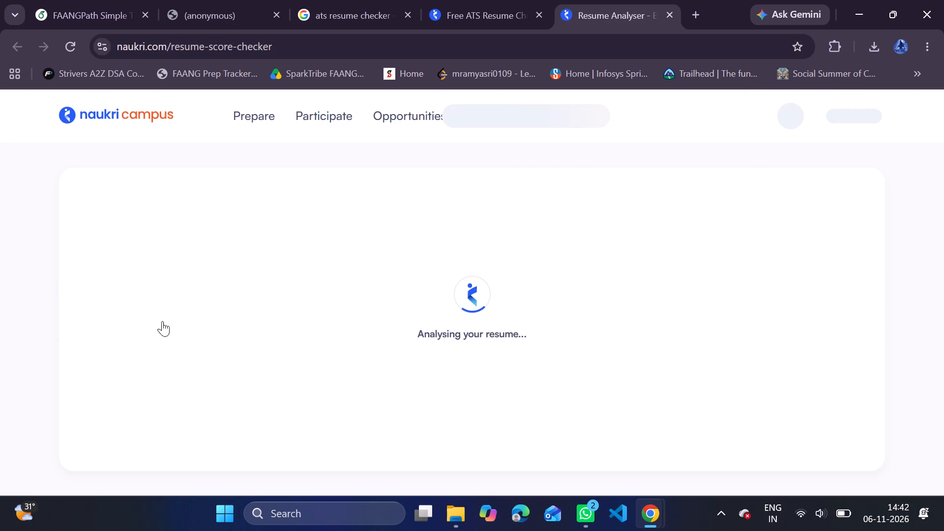
Upload resumedec2026.pdf from the Downloads folder to the resume analyser and run the analysis.
left_click(138, 318)
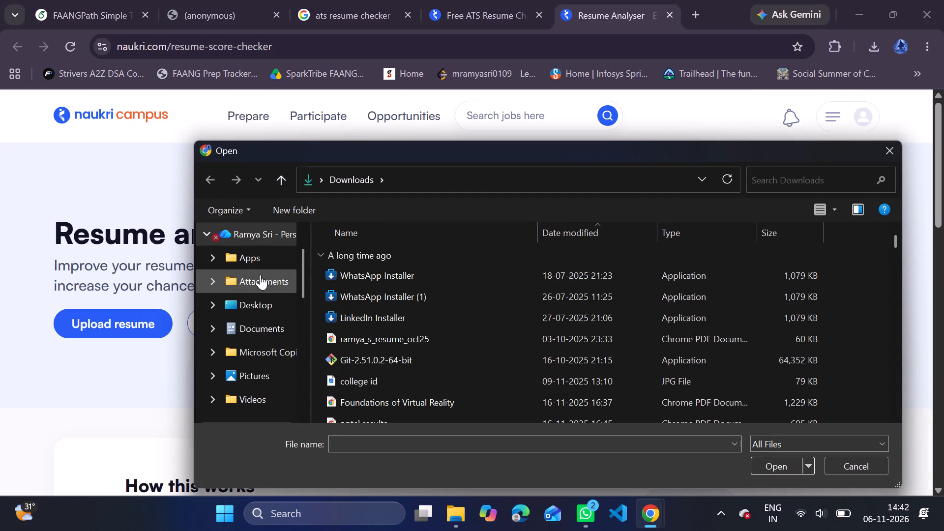
scroll(267, 372, "down", 1)
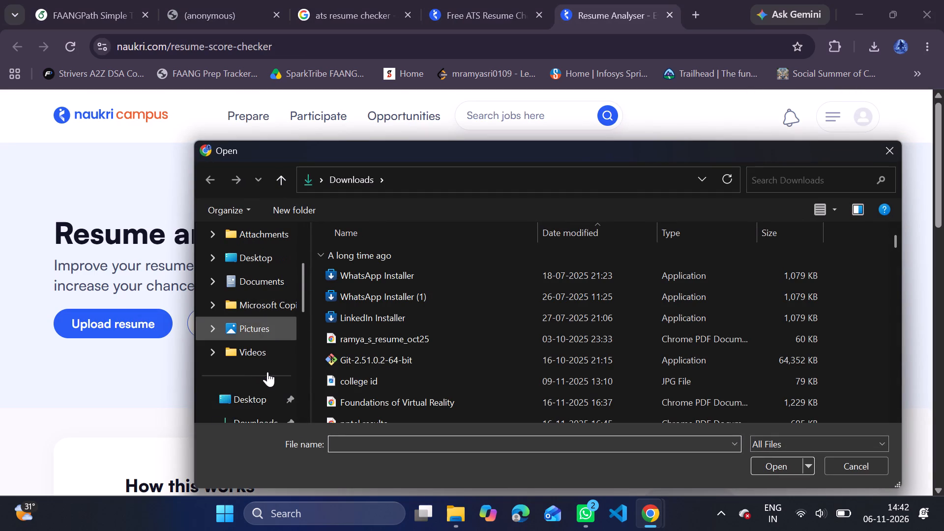
scroll(251, 390, "down", 1)
left_click(269, 338)
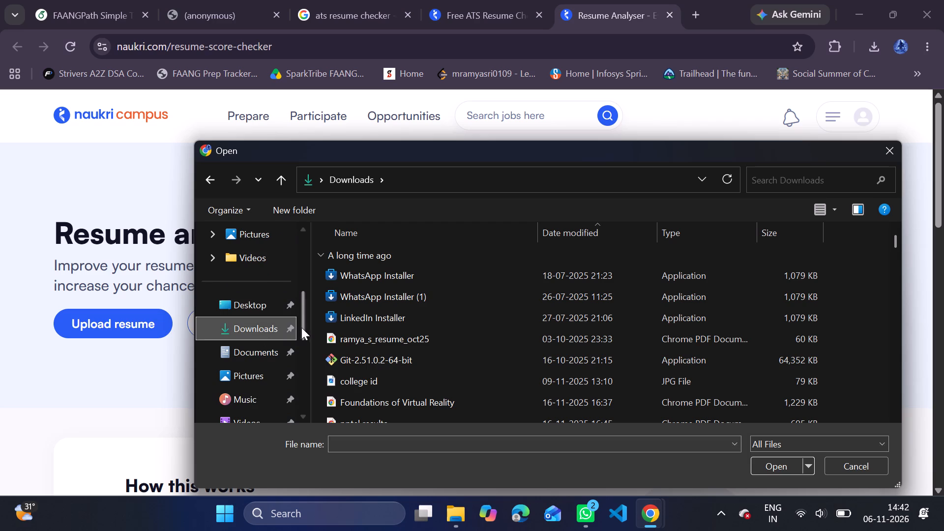
double_click(280, 334)
double_click(280, 334)
scroll(439, 369, "down", 1)
left_click(419, 448)
type("res")
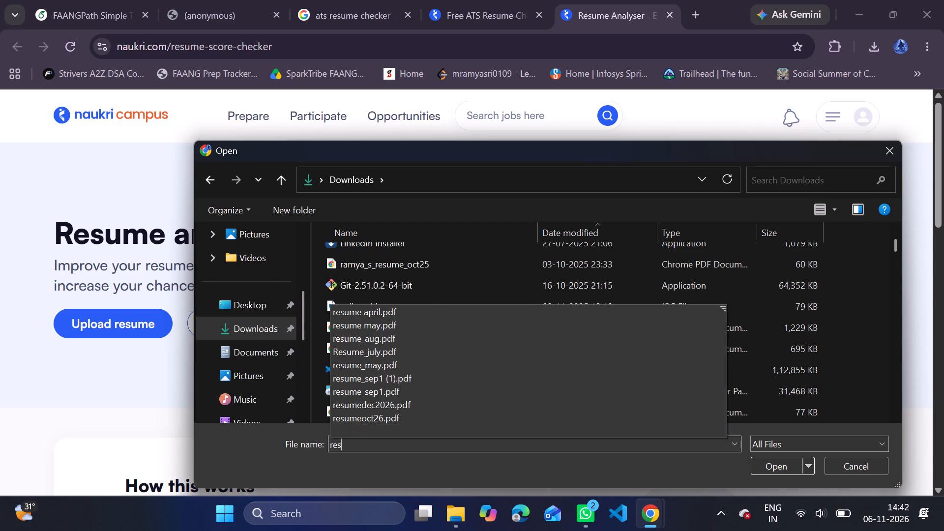
left_click(402, 403)
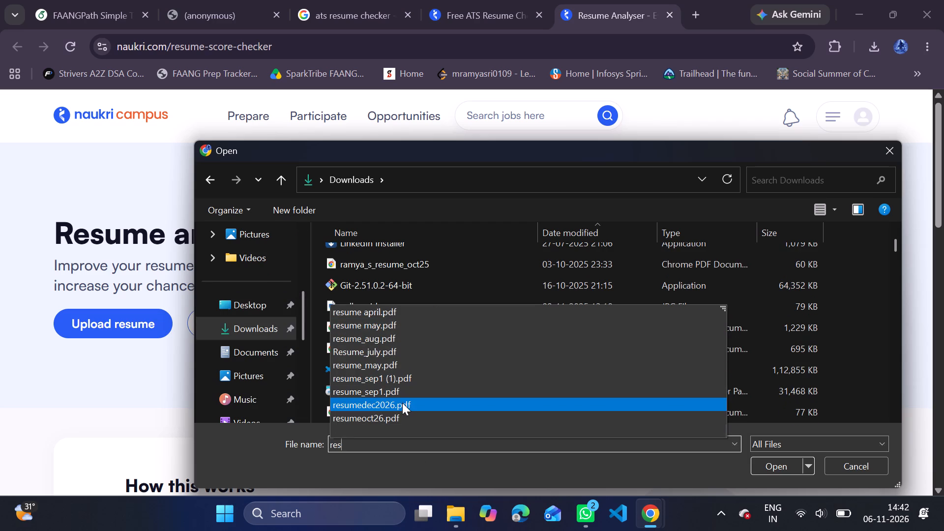
left_click(769, 470)
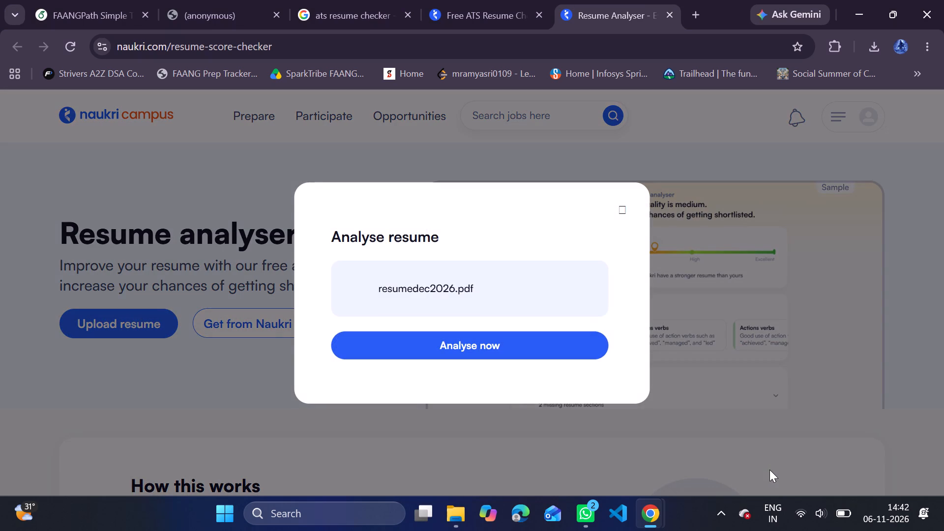
left_click(476, 336)
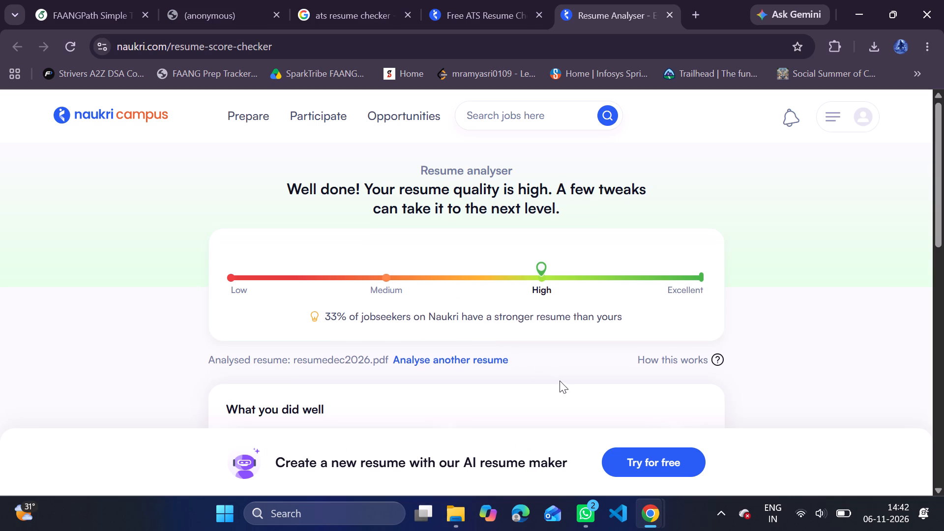
Examine the resume quality rating and go through all the "What you did well" points in the report.
scroll(560, 381, "down", 1)
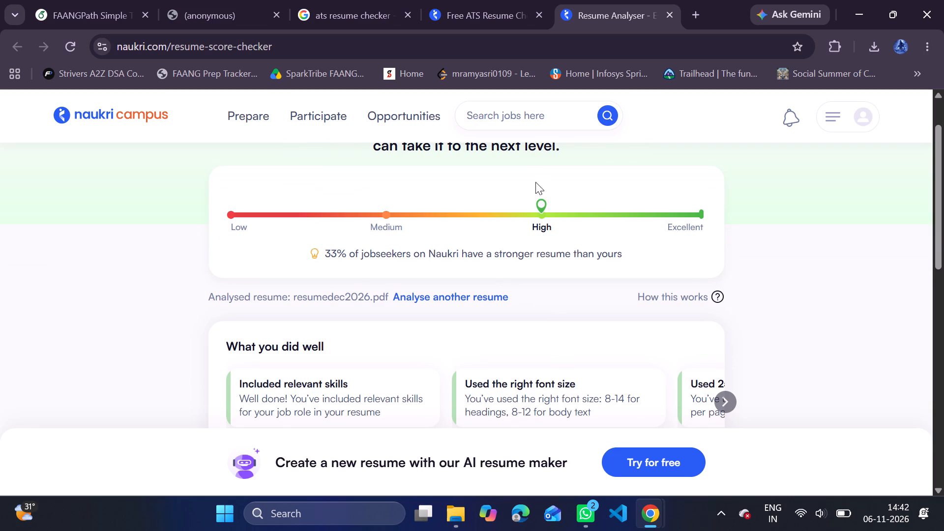
left_click(540, 207)
scroll(615, 310, "down", 2)
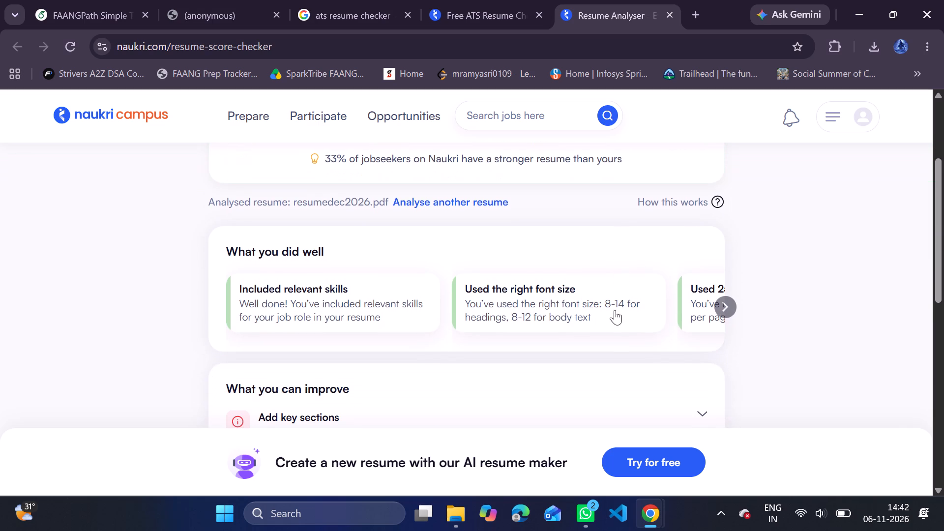
scroll(576, 300, "left", 4)
scroll(529, 306, "left", 2)
left_click(726, 305)
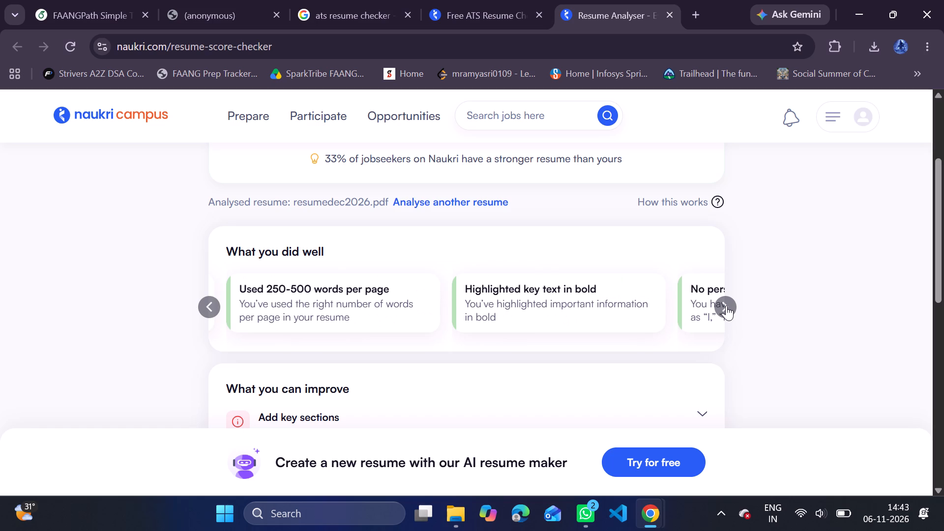
left_click(726, 305)
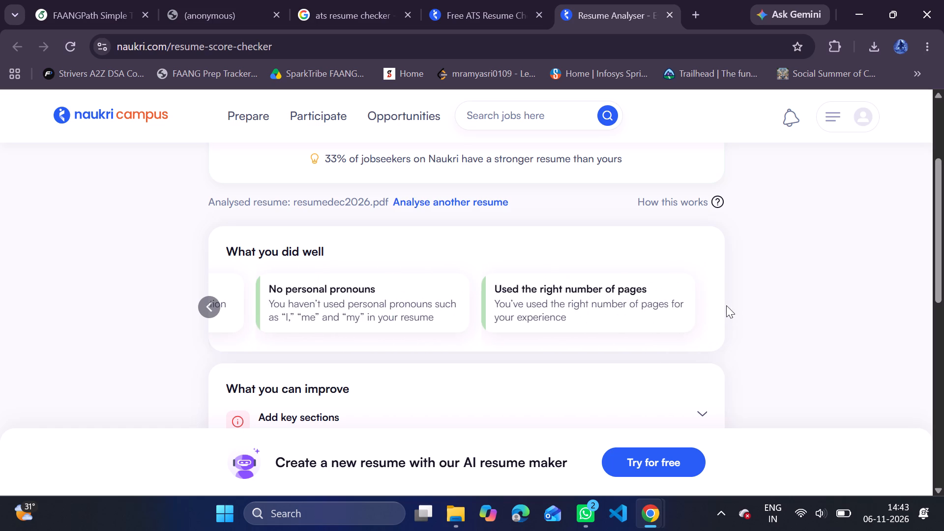
left_click(726, 305)
Examine the "What you can improve" suggestions in the report, expanding the key sections and the spelling and grammar mistakes.
scroll(662, 305, "down", 2)
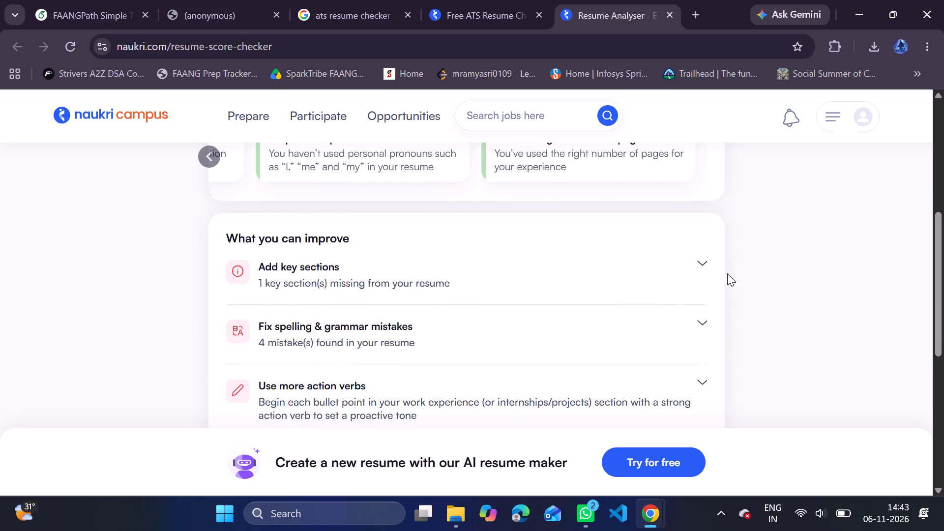
left_click(690, 257)
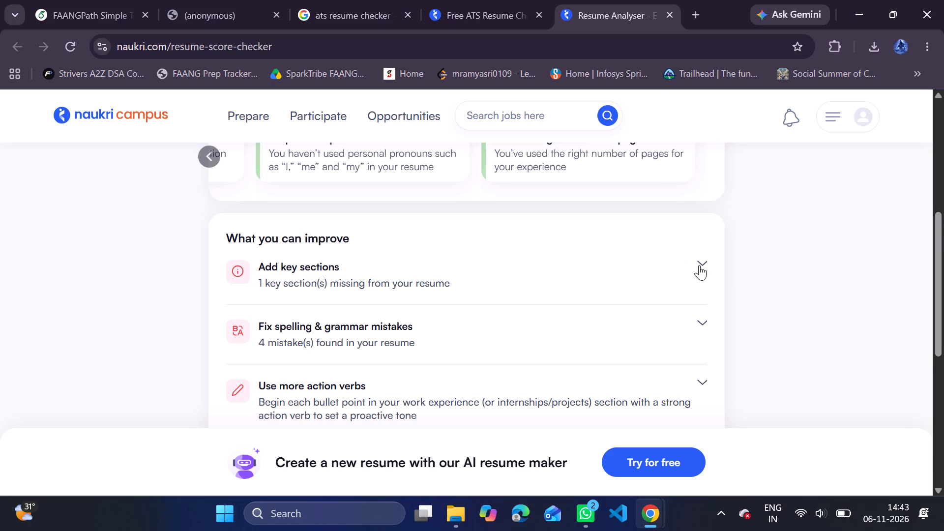
left_click(699, 265)
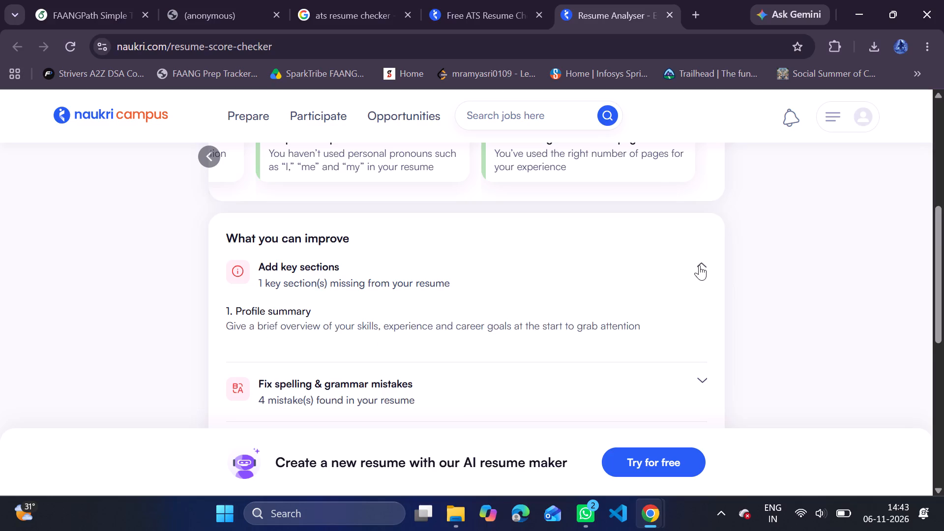
left_click(699, 265)
left_click(698, 325)
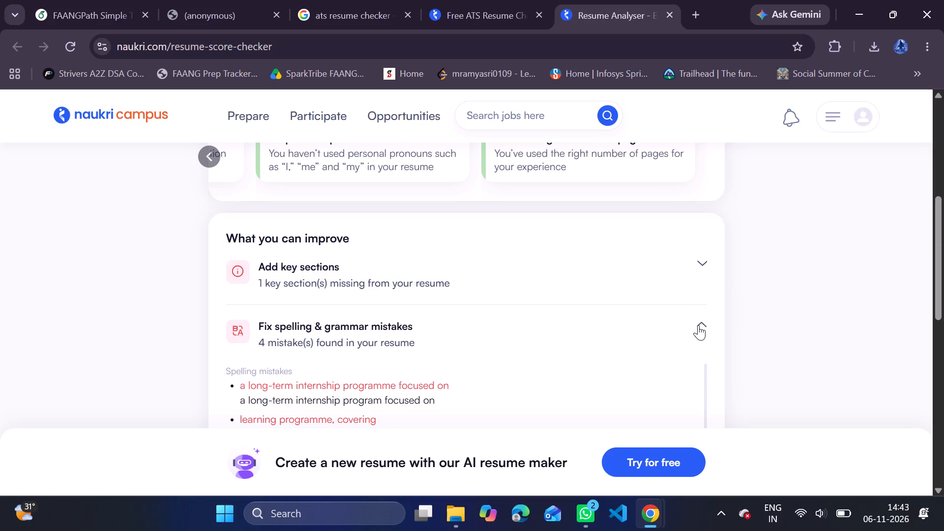
scroll(698, 325, "down", 2)
scroll(698, 325, "up", 2)
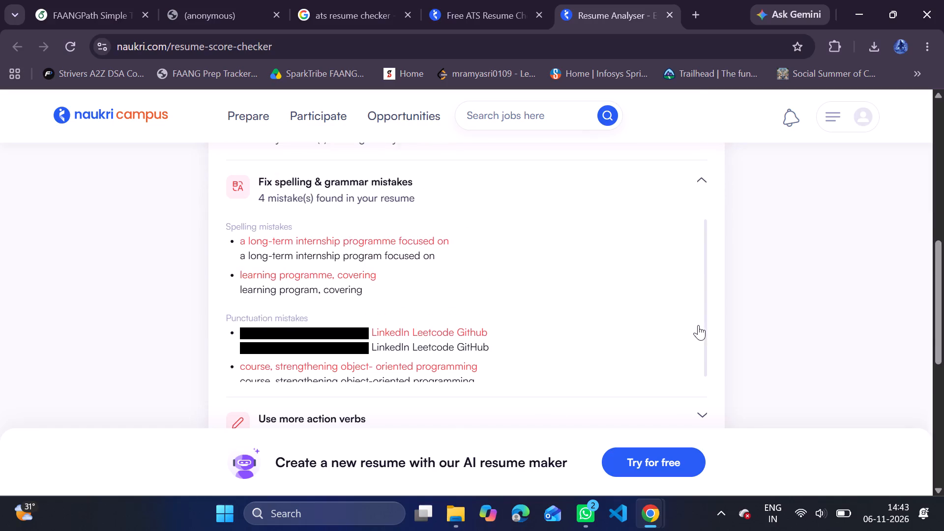
scroll(558, 283, "up", 1)
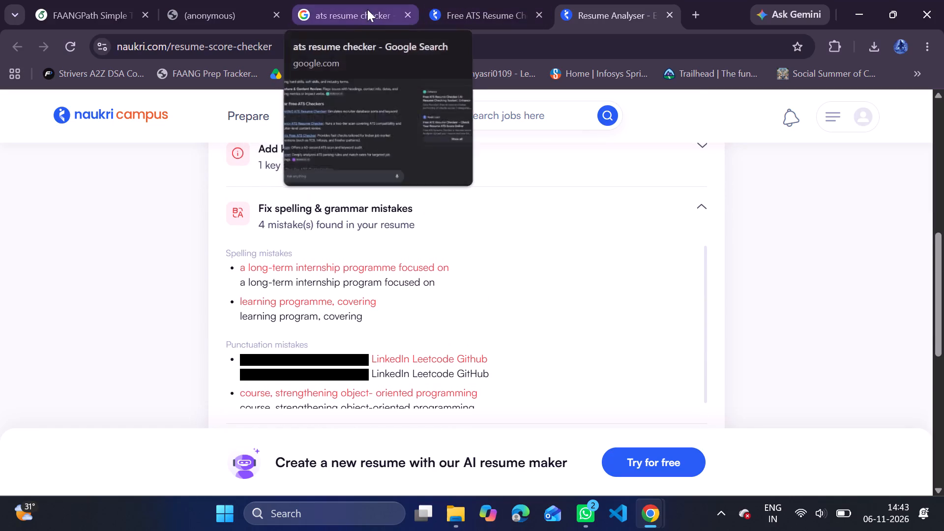
In the Overleaf resume source, change "programme" to "program" in the SkillDzire / APSCHE internship achievement and recompile.
left_click(113, 11)
scroll(504, 324, "down", 3)
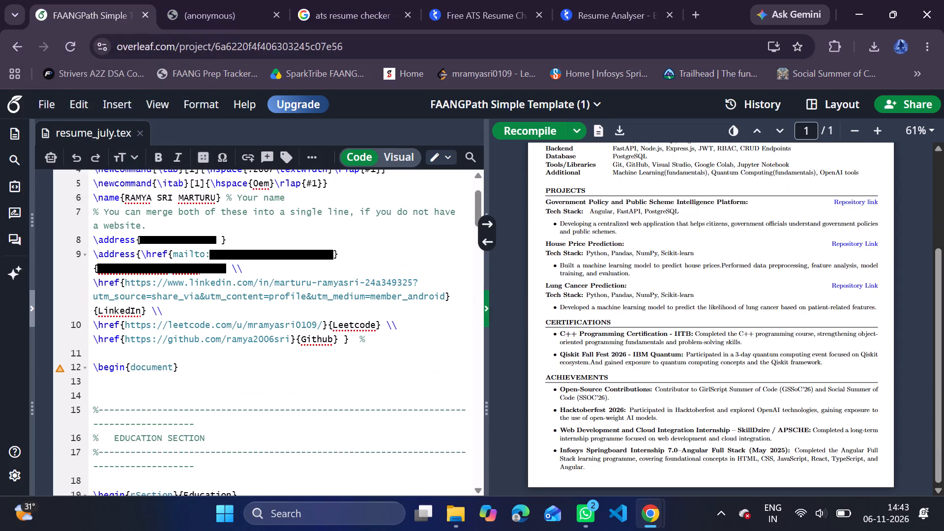
scroll(325, 337, "down", 1)
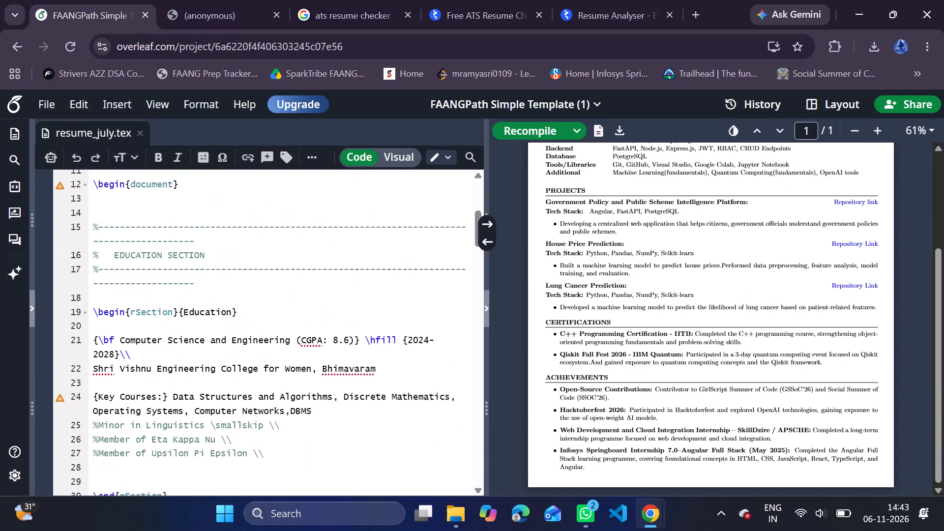
scroll(325, 337, "down", 3)
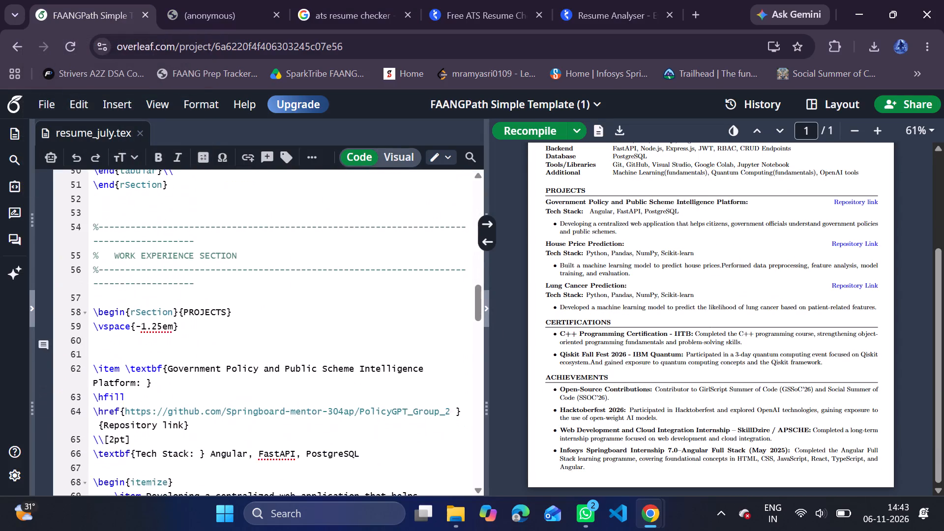
scroll(325, 337, "down", 6)
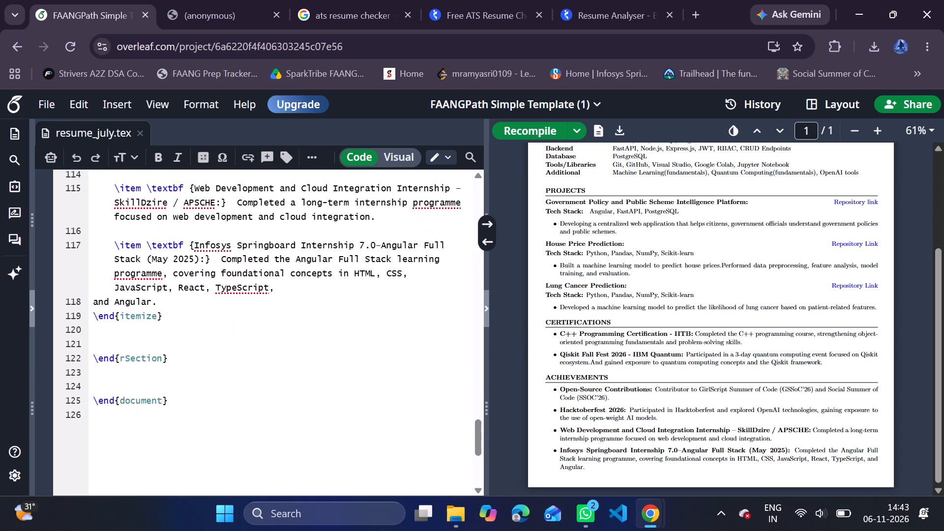
scroll(325, 337, "up", 4)
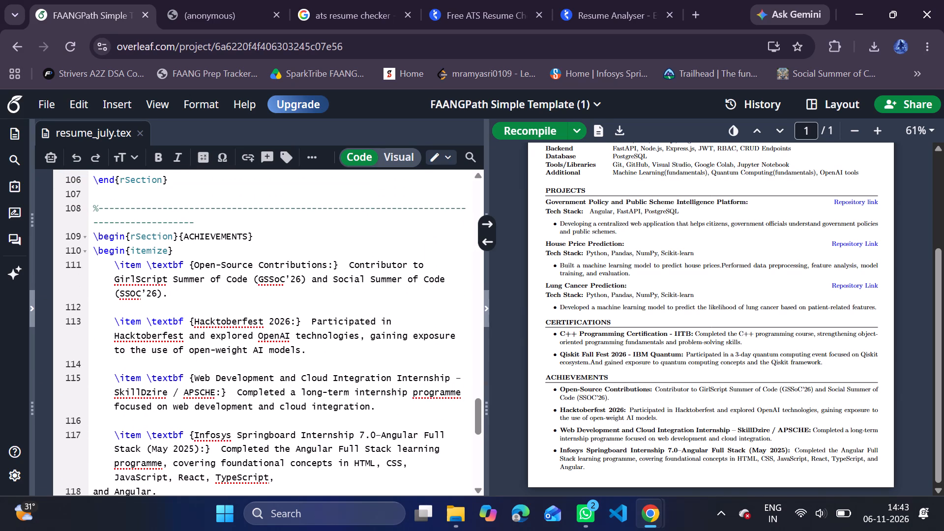
scroll(325, 337, "up", 2)
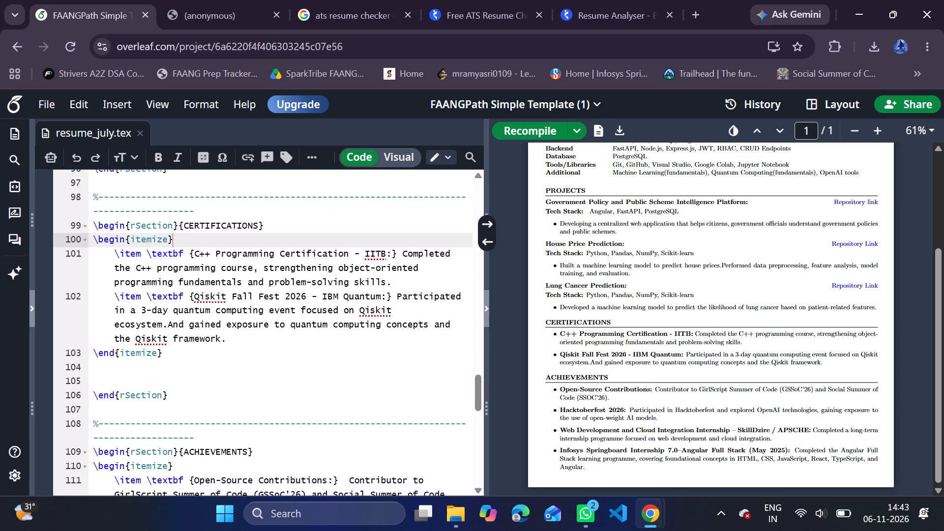
scroll(325, 337, "down", 3)
scroll(325, 337, "up", 1)
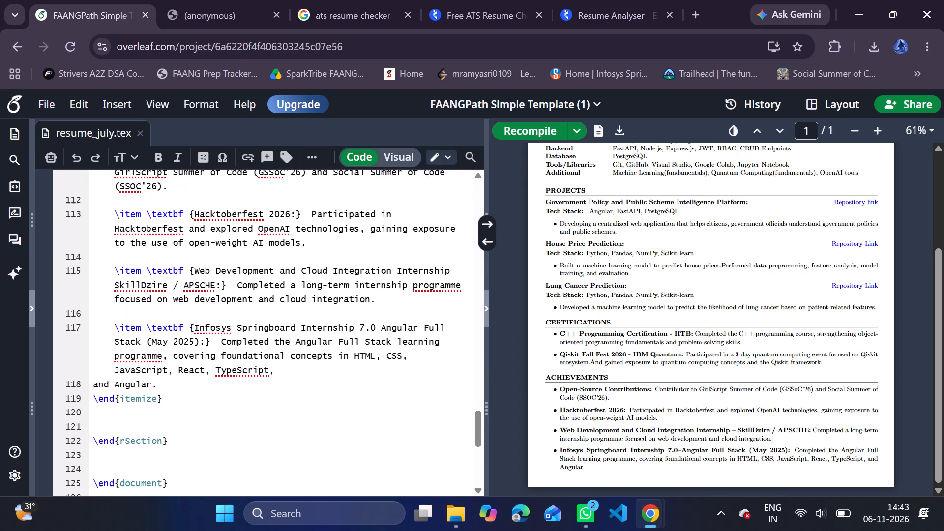
left_click(460, 291)
key("BackSpace")
key("BackSpace")
left_click(532, 133)
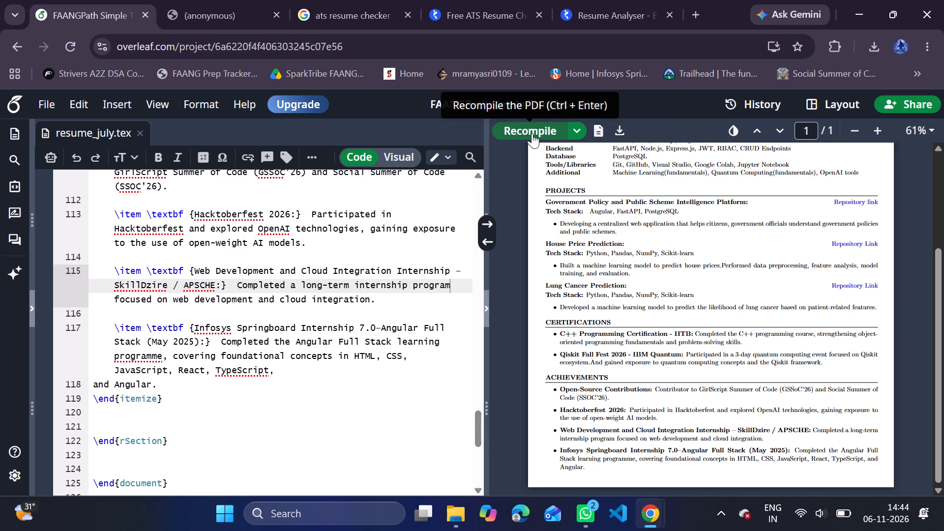
Recheck the analyser's spelling suggestions, change "programme" to "program" in the Infosys Springboard internship achievement in Overleaf, and recompile.
left_click(607, 13)
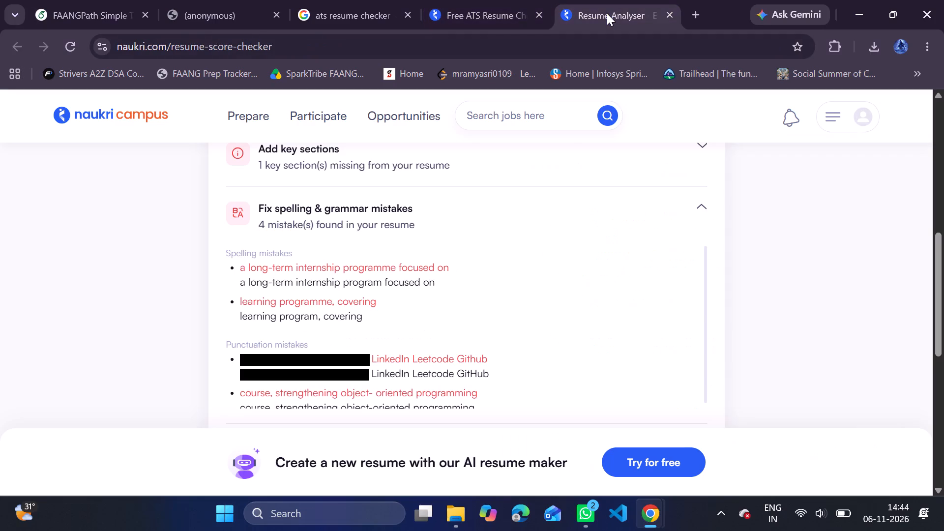
scroll(567, 206, "down", 1)
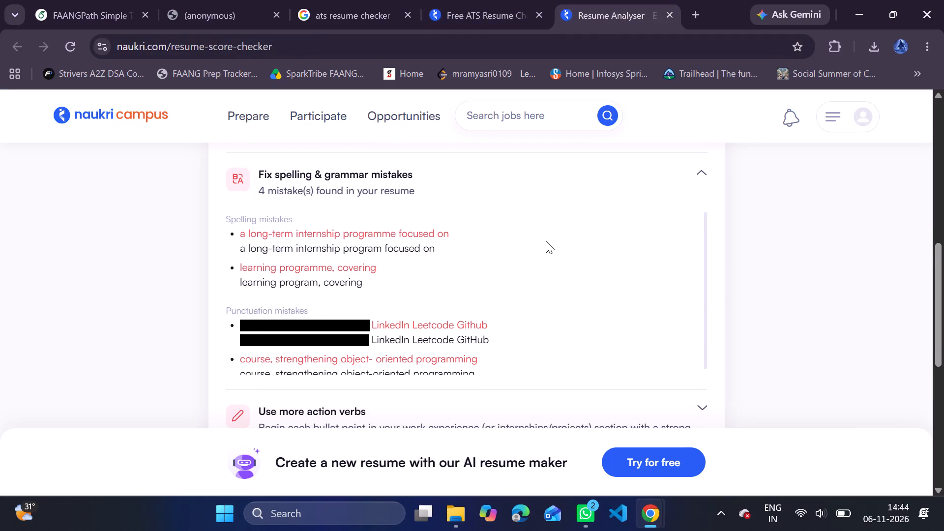
scroll(546, 241, "down", 1)
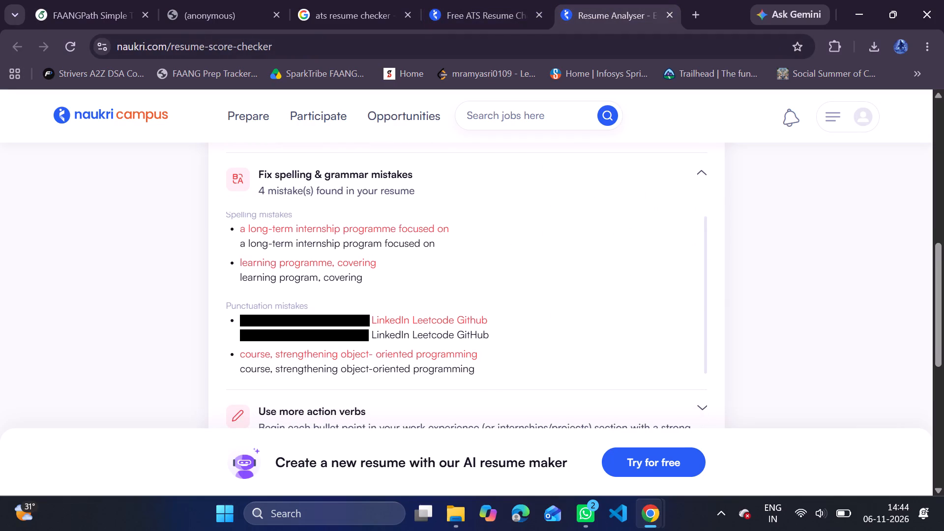
left_click(364, 0)
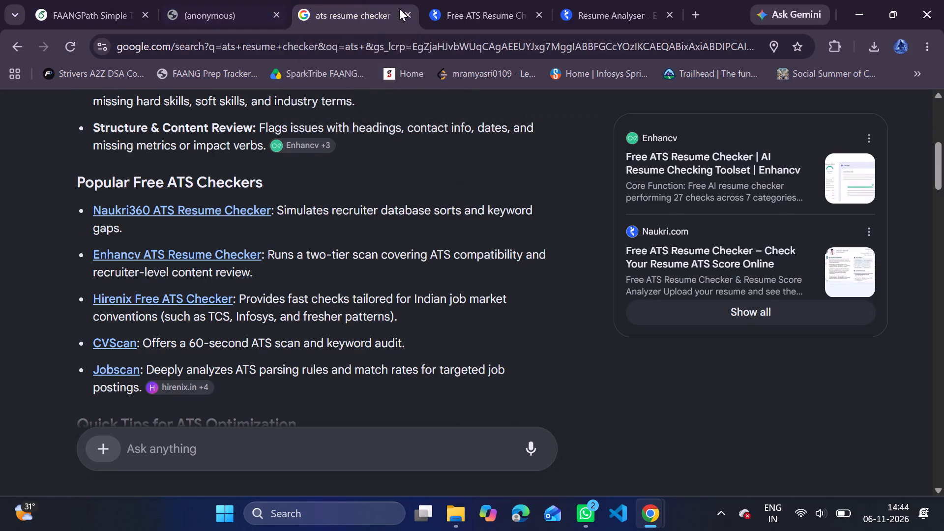
left_click(184, 2)
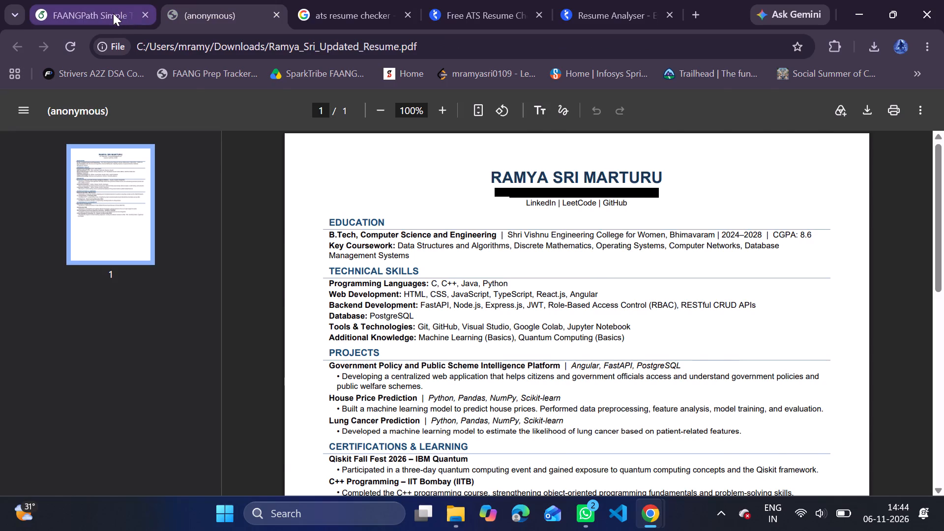
left_click(113, 13)
scroll(321, 253, "up", 1)
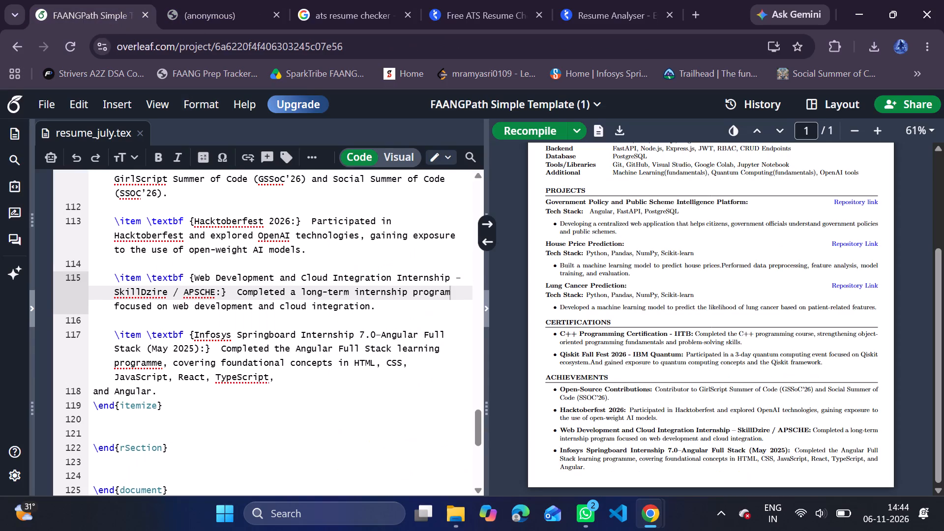
left_click(149, 365)
key("Right")
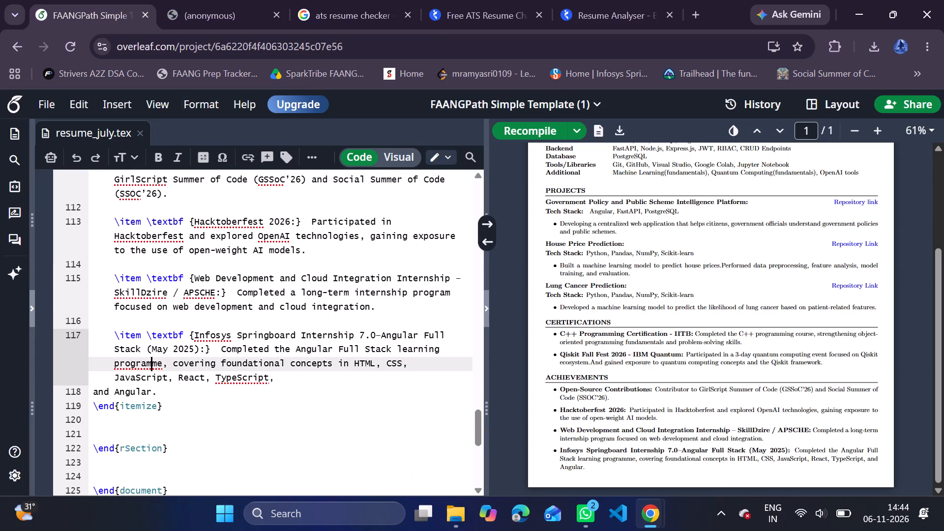
key("Right")
key("Right")
key("BackSpace")
key("BackSpace")
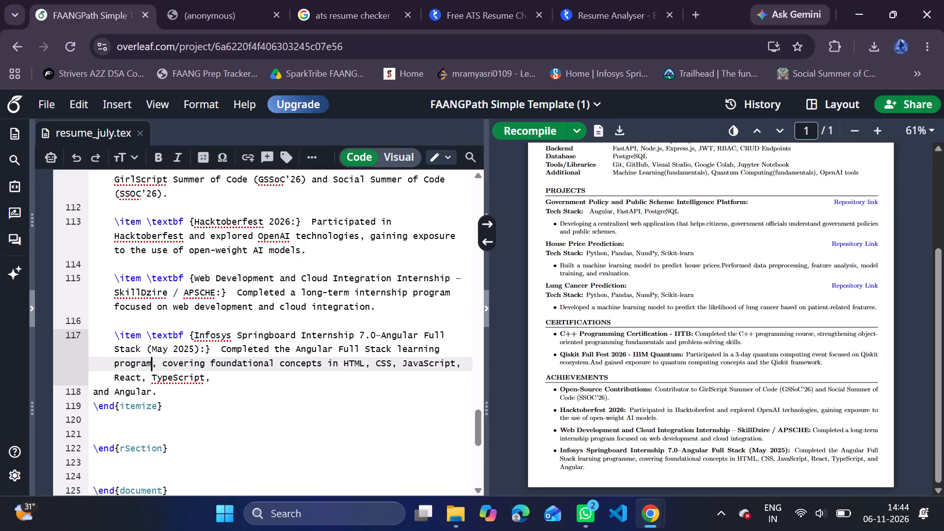
left_click(547, 128)
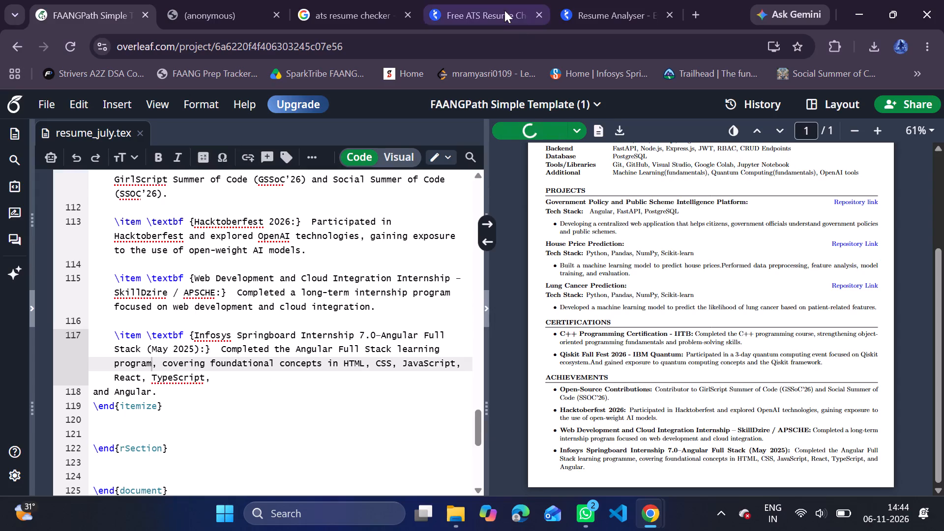
Back in the Naukri report, review the punctuation mistakes and expand the "Use more action verbs" suggestion.
left_click(576, 6)
scroll(527, 255, "down", 1)
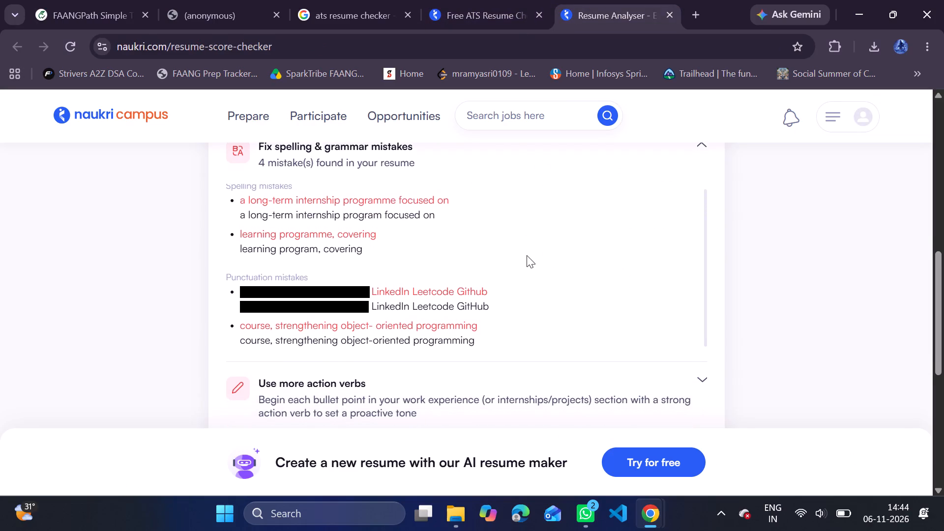
scroll(527, 255, "down", 1)
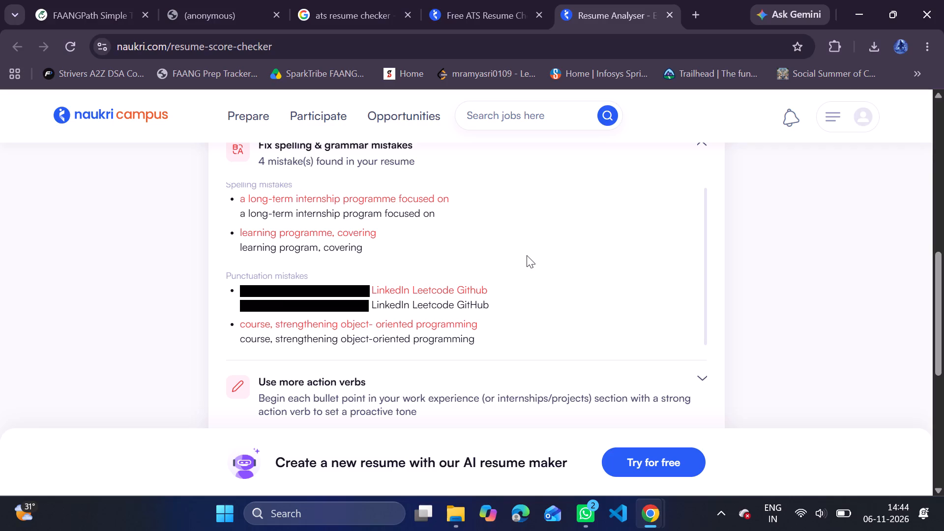
scroll(527, 251, "up", 1)
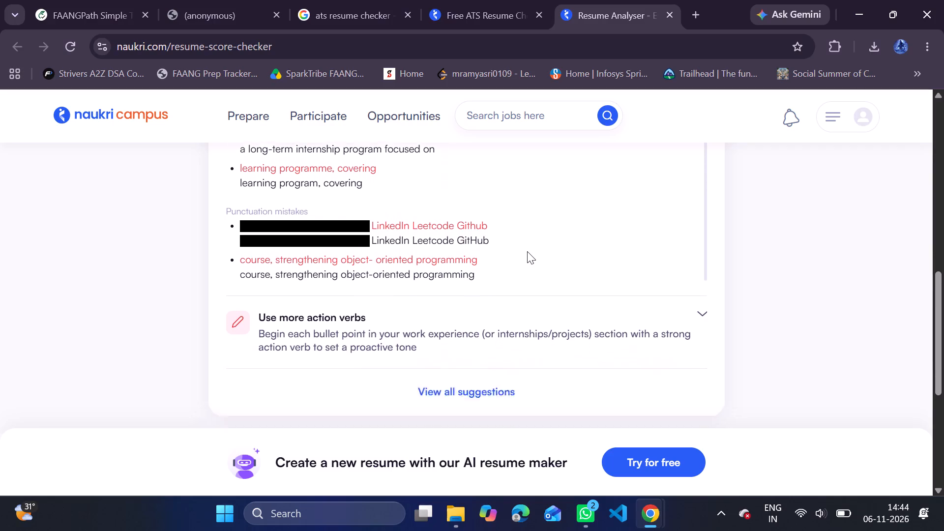
scroll(527, 251, "up", 1)
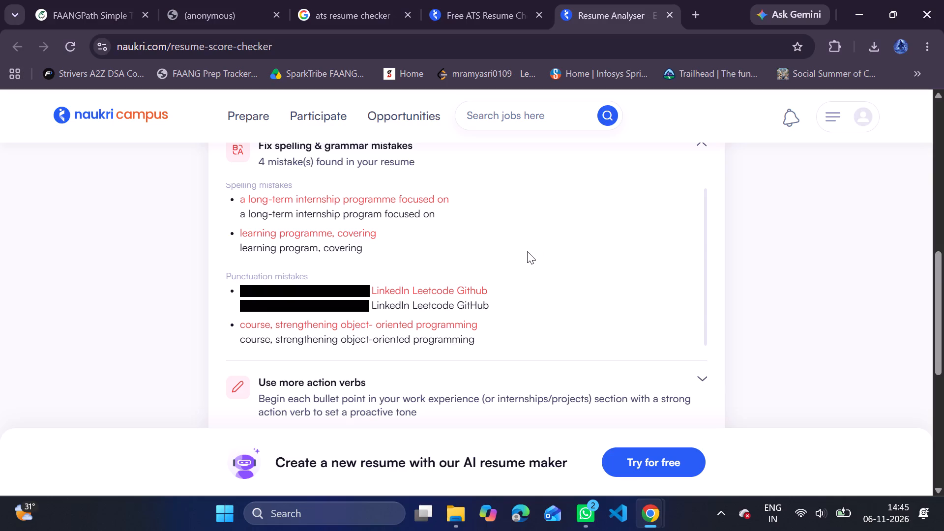
scroll(527, 251, "down", 1)
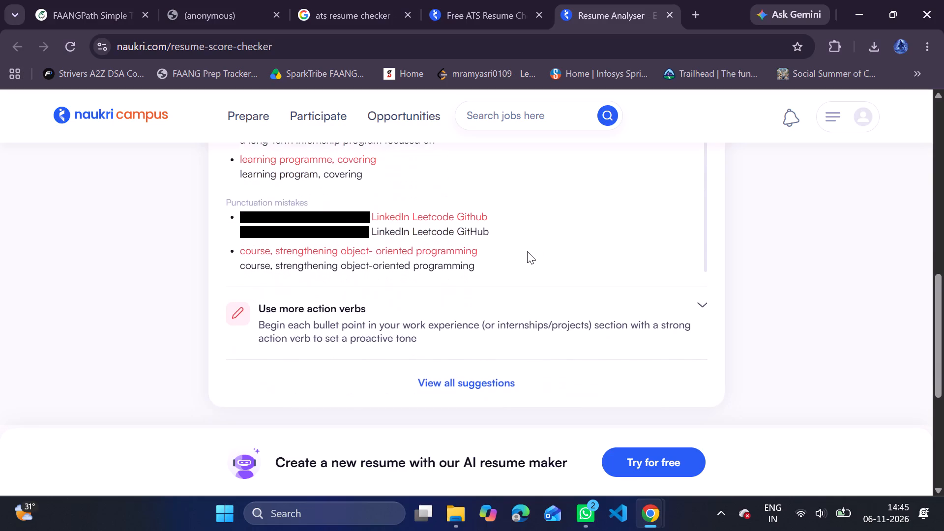
left_click(539, 307)
scroll(539, 307, "up", 1)
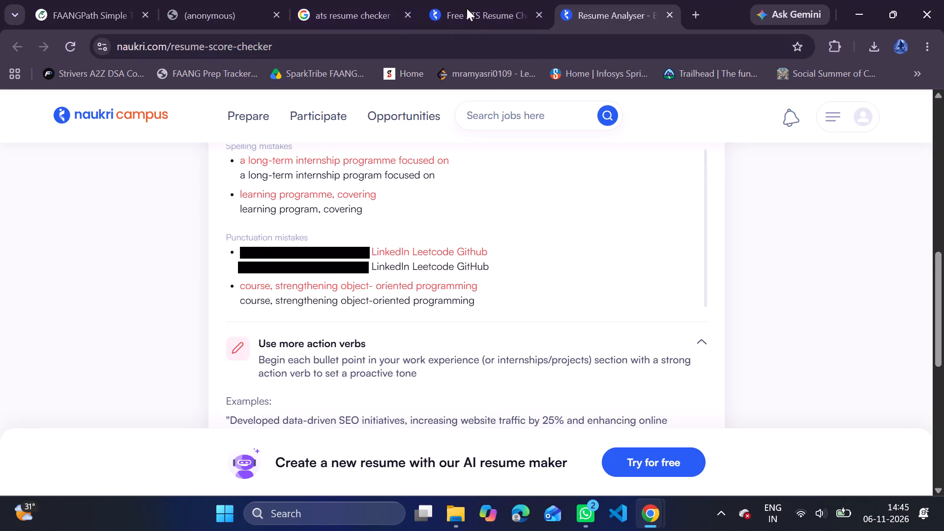
Return to the Overleaf resume source and look over the name, address and profile link lines at its beginning.
left_click(109, 0)
scroll(557, 233, "up", 3)
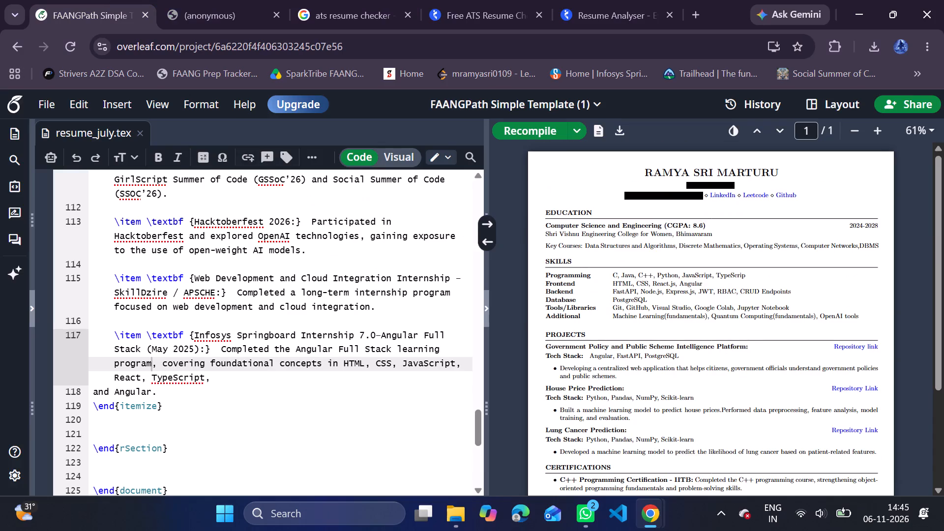
scroll(370, 235, "up", 11)
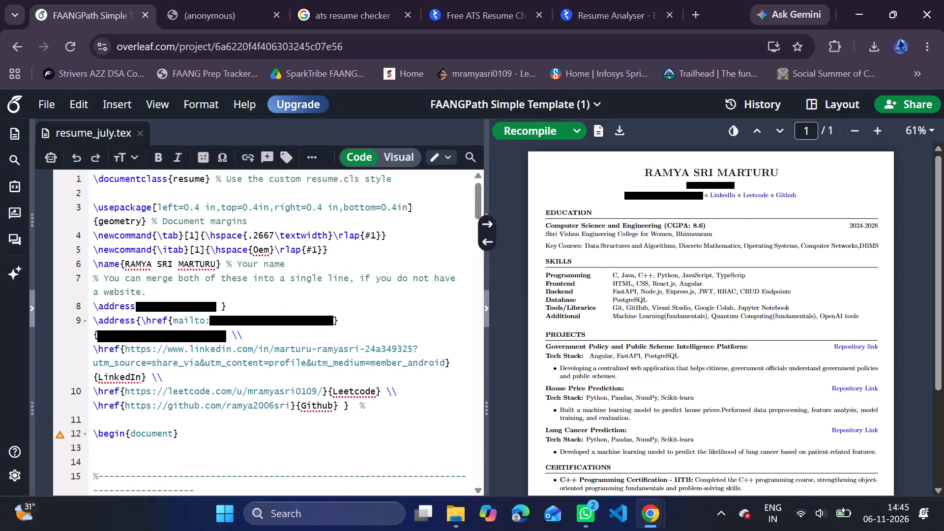
double_click(353, 280)
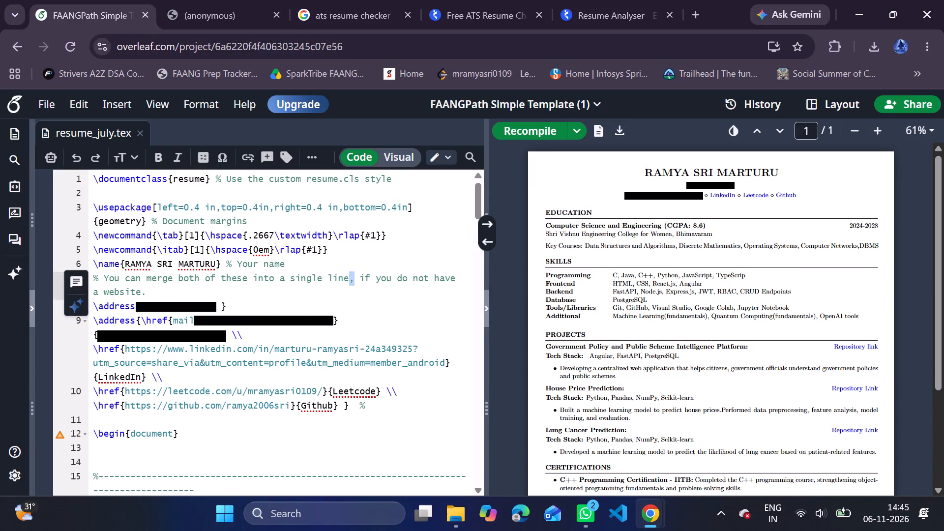
left_click(368, 295)
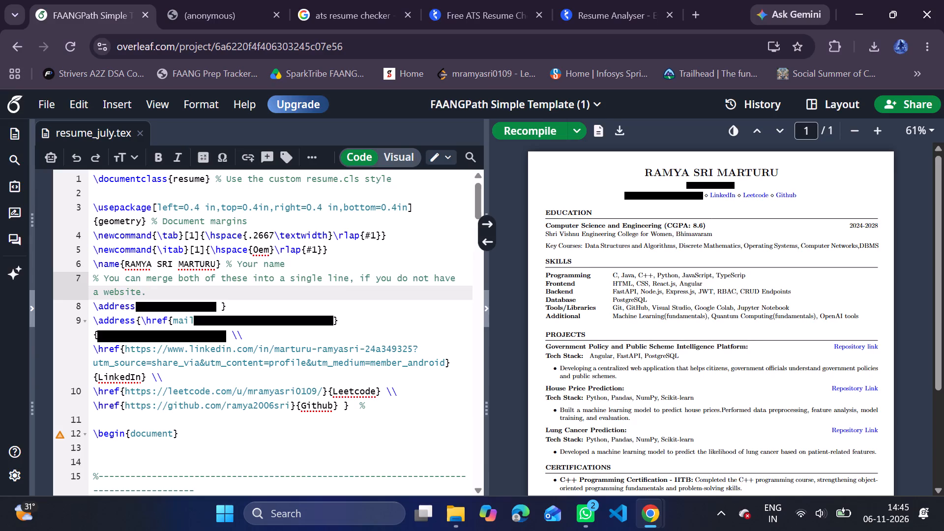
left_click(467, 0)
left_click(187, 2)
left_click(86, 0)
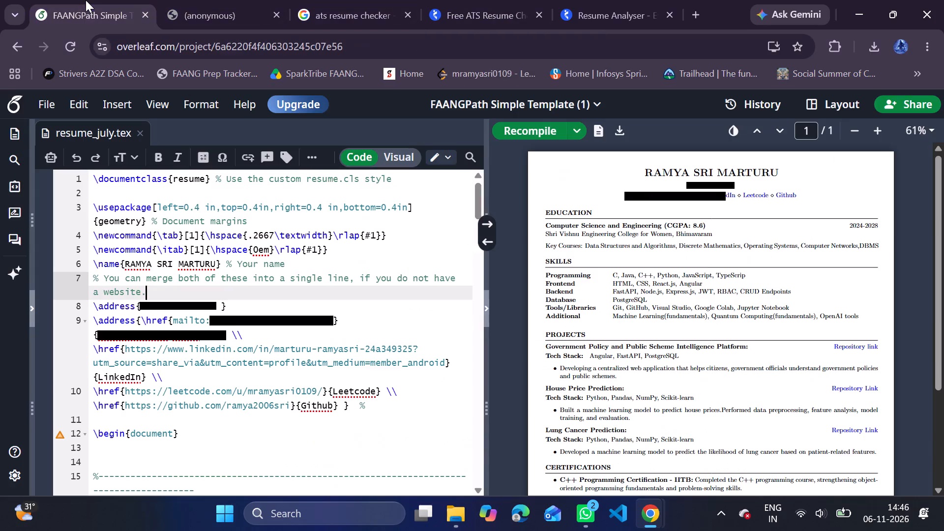
Check the resume's opening lines in Overleaf against the punctuation mistakes listed in the Naukri report.
scroll(365, 321, "down", 4)
scroll(365, 321, "up", 2)
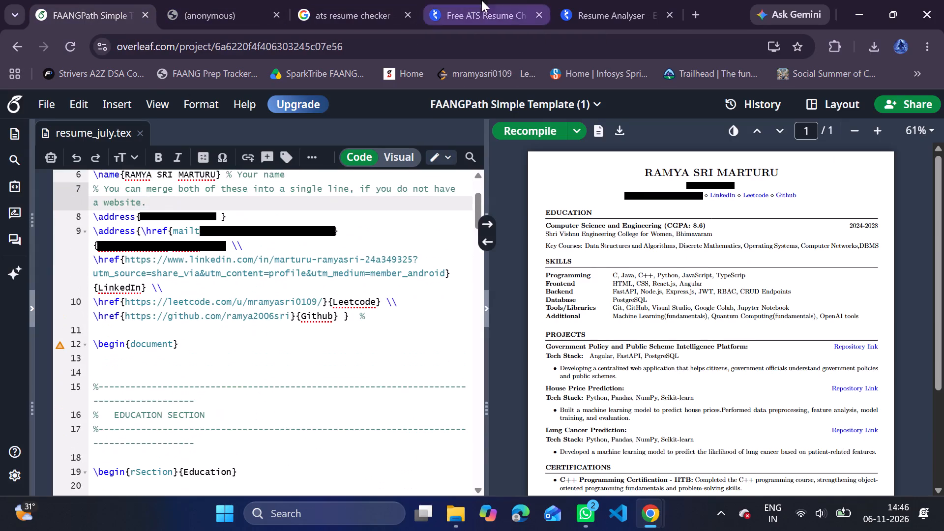
left_click(612, 0)
scroll(539, 277, "down", 1)
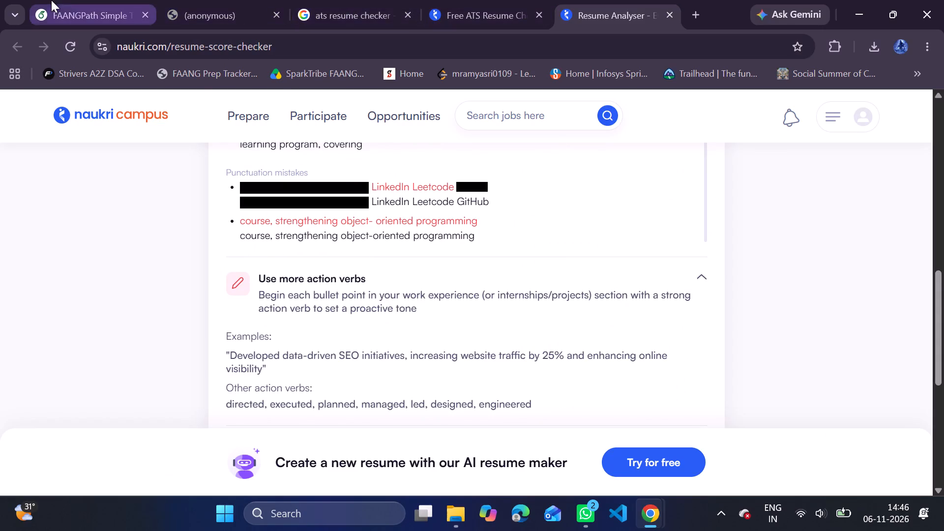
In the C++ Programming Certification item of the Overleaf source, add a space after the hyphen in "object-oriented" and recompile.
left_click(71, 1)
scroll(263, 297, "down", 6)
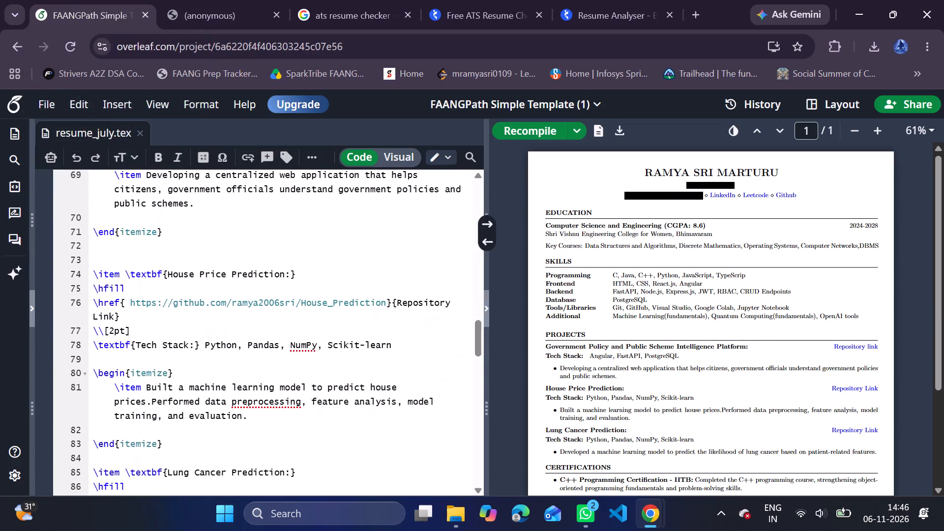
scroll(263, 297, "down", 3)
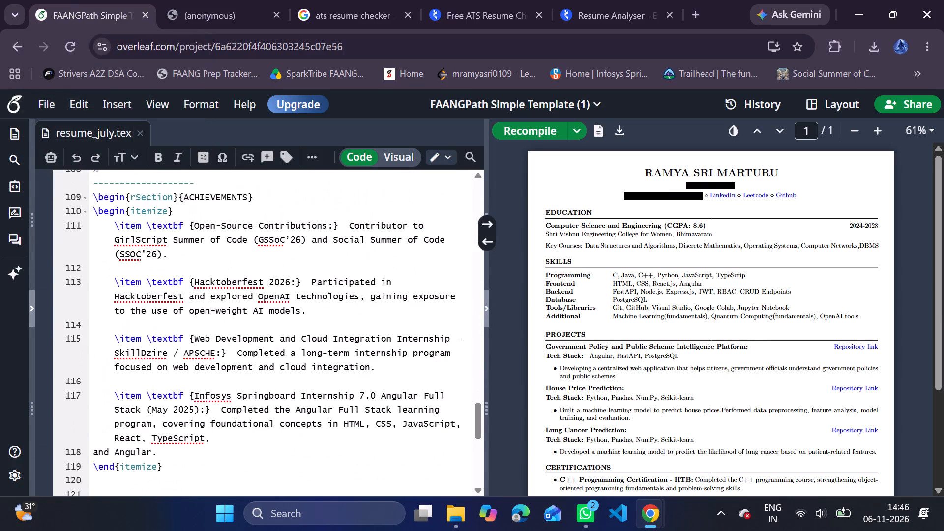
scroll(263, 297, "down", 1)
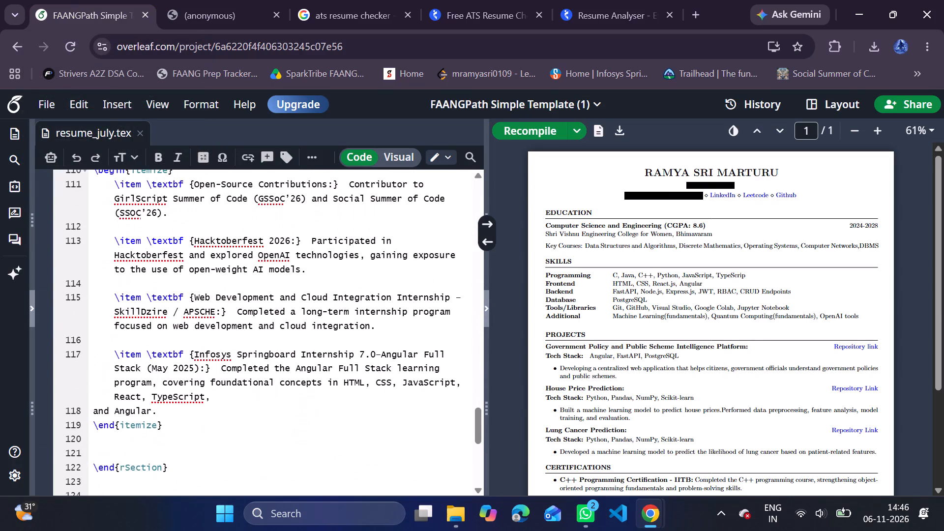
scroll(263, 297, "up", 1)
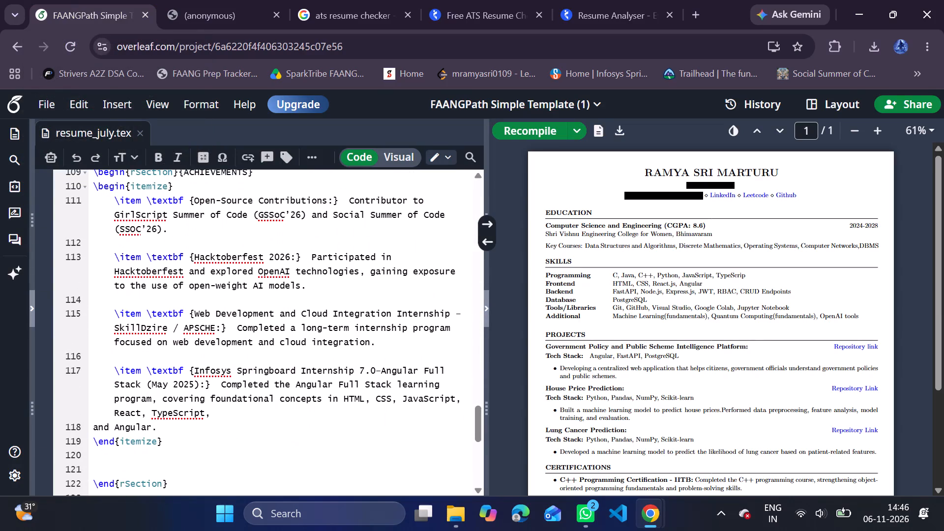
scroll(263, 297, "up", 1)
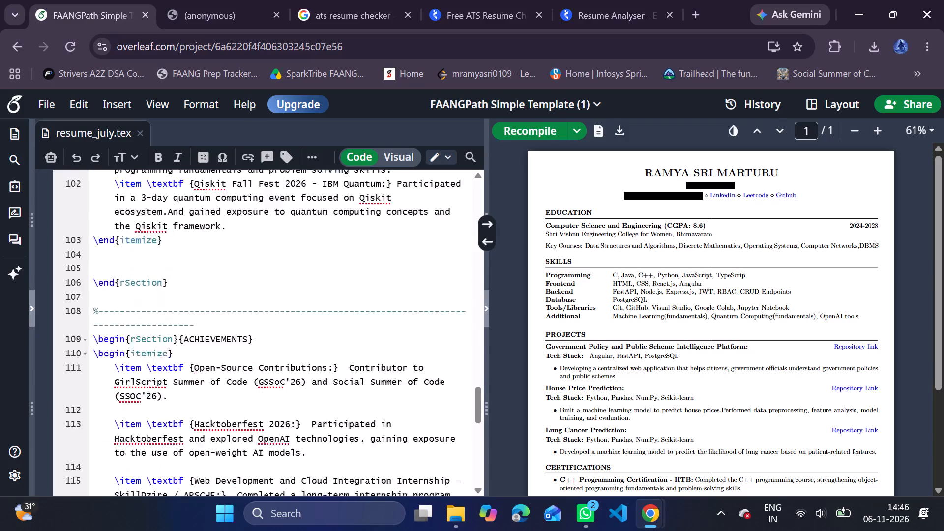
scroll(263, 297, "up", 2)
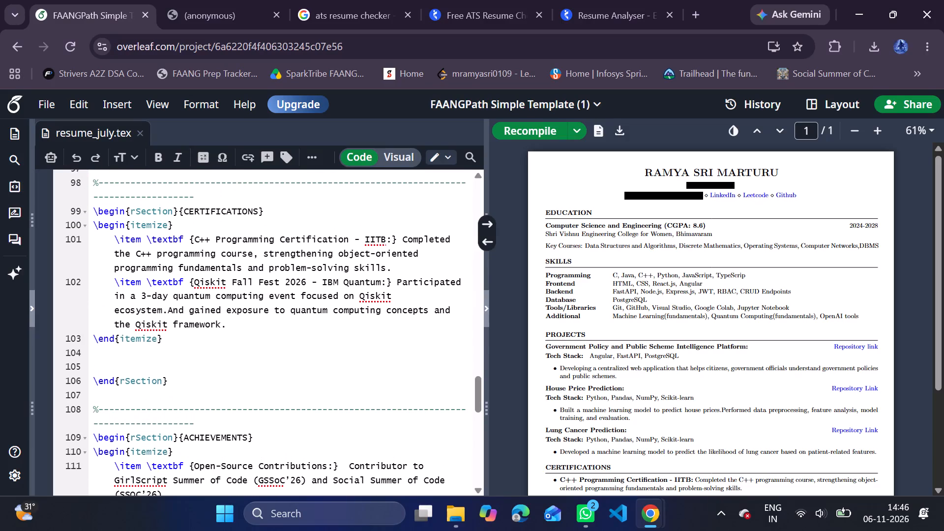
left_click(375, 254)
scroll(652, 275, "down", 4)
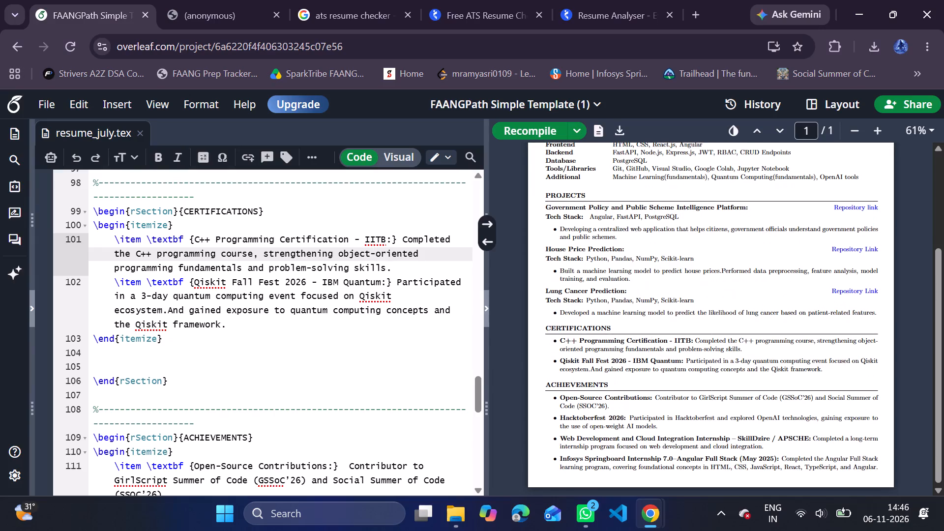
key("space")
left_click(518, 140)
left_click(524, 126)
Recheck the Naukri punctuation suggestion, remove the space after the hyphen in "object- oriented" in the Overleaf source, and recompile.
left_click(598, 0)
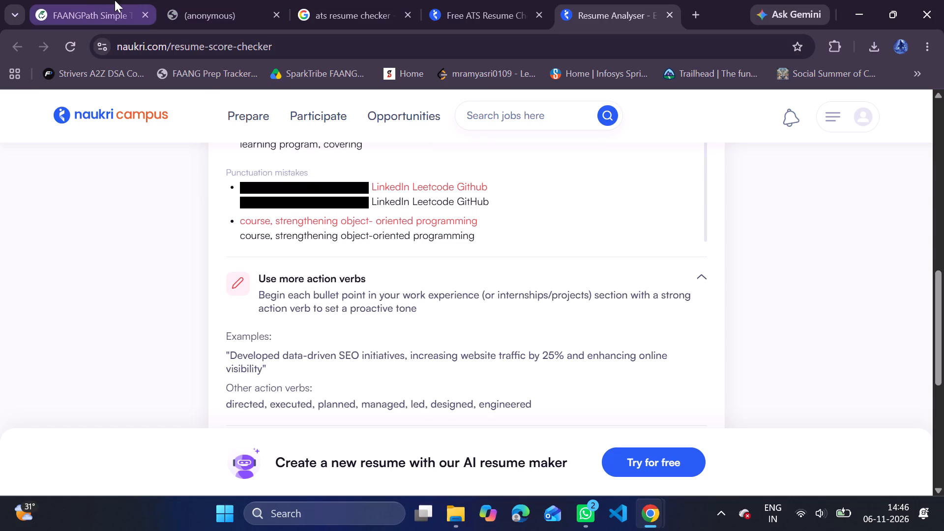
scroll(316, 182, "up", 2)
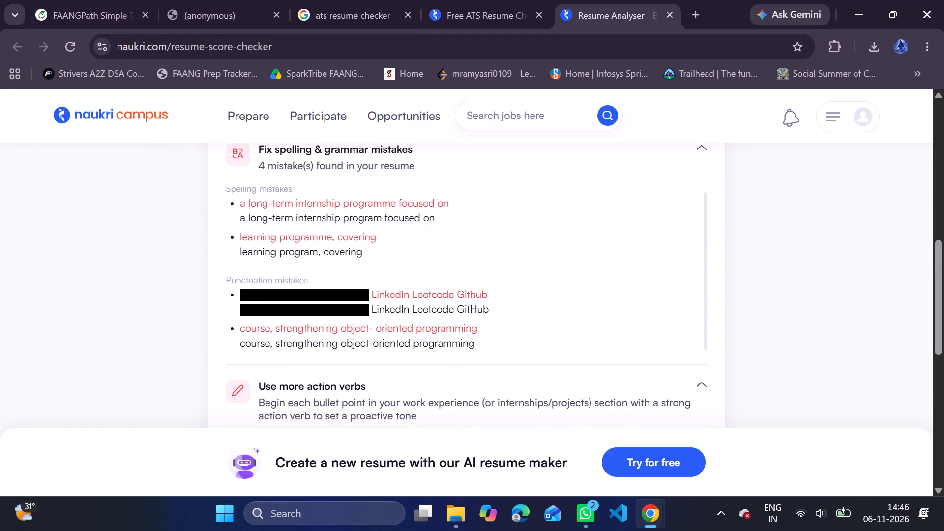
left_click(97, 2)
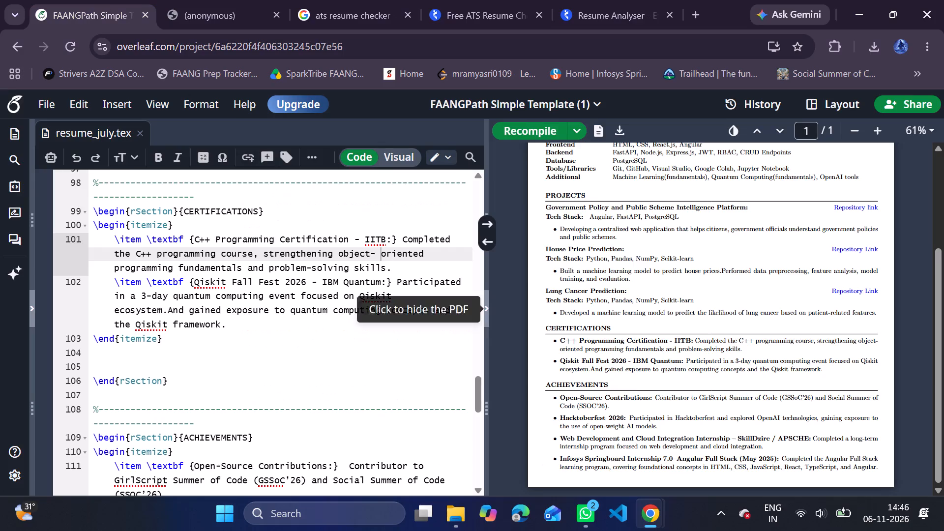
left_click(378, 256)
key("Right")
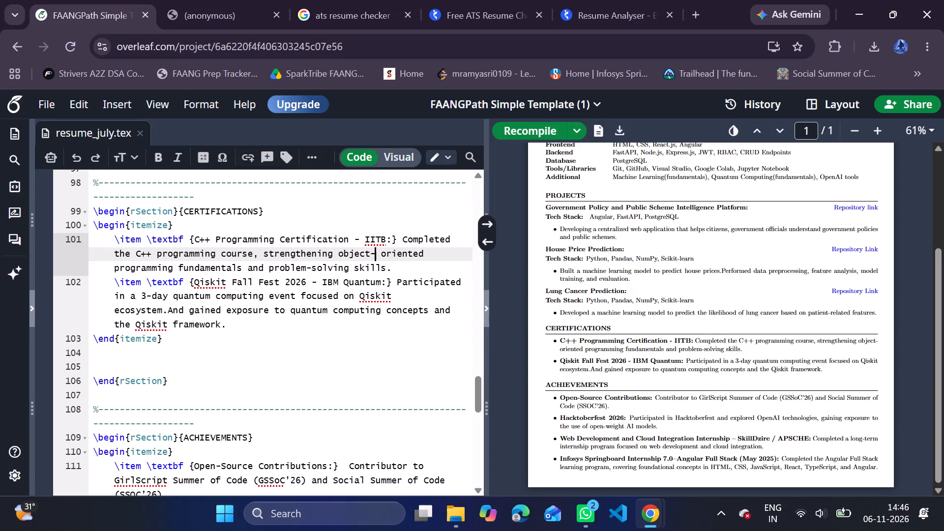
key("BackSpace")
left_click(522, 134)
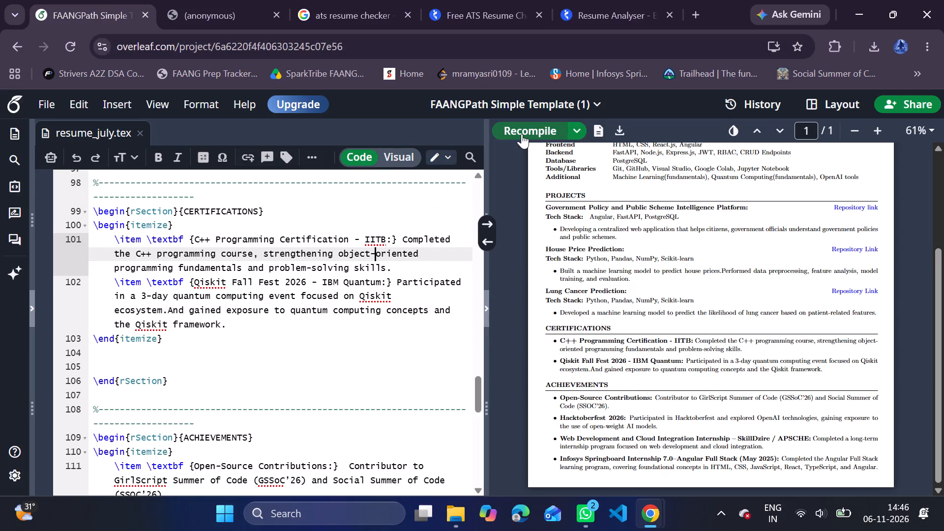
Show all suggestions in the Naukri report and read the "Quantify your impact" and "Avoid repetition" advice.
left_click(607, 0)
scroll(503, 290, "down", 2)
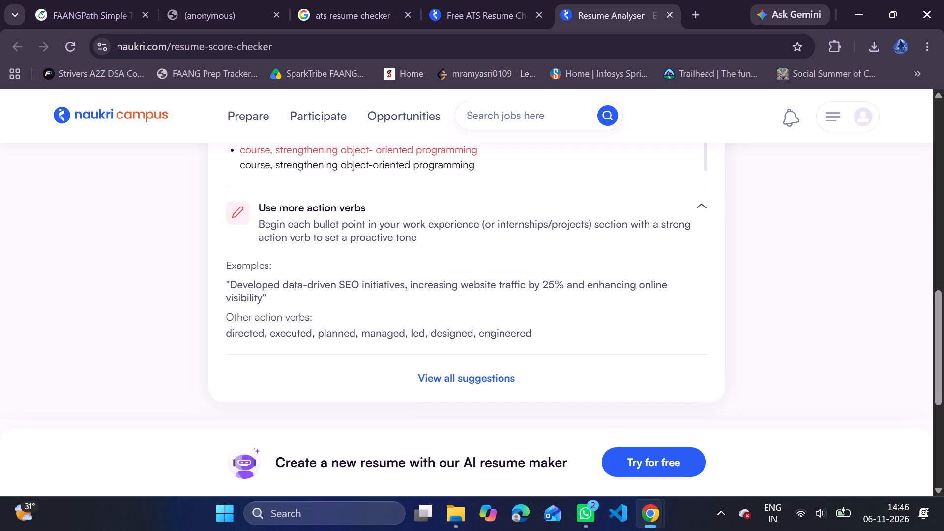
scroll(503, 290, "down", 1)
left_click(471, 280)
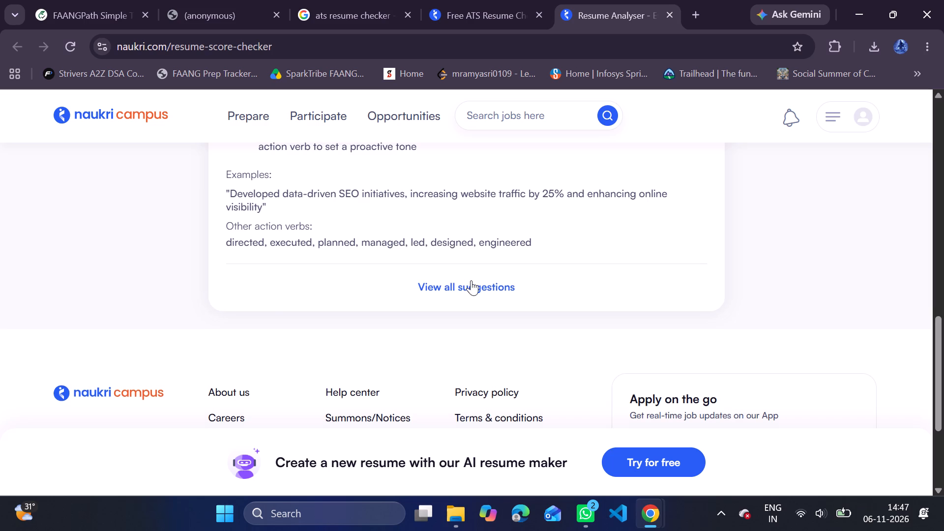
scroll(471, 280, "down", 1)
left_click(465, 241)
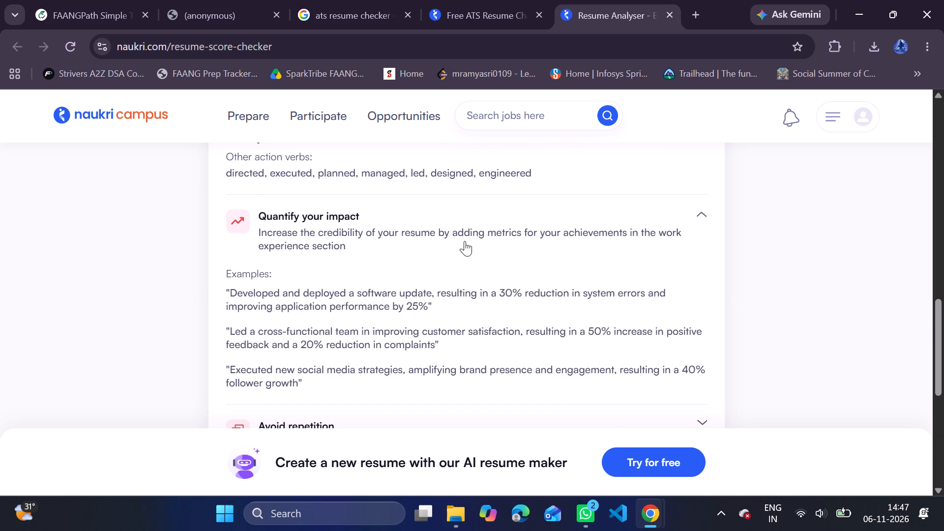
scroll(465, 241, "down", 3)
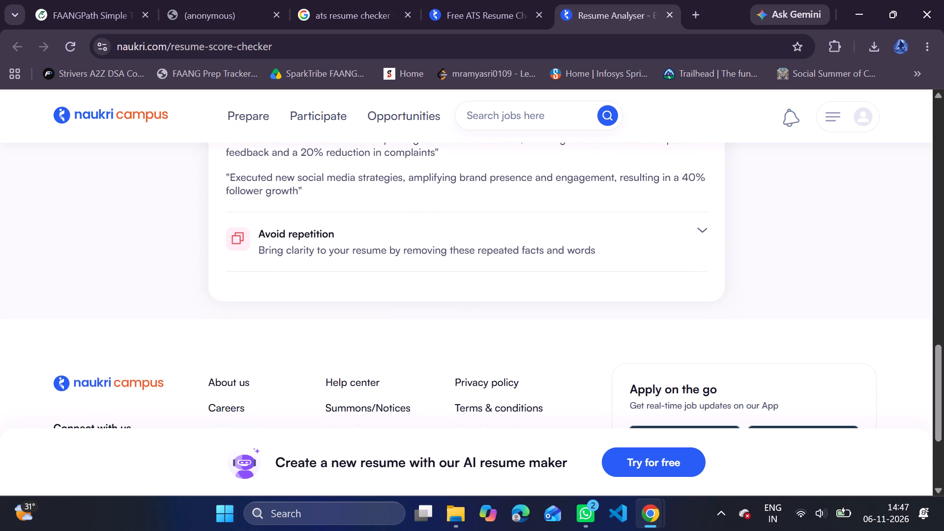
left_click(459, 243)
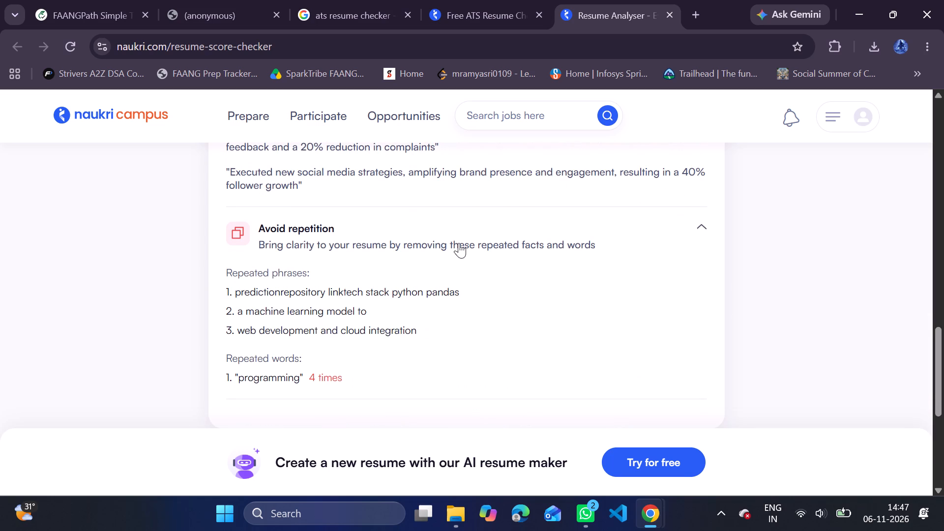
scroll(459, 243, "down", 2)
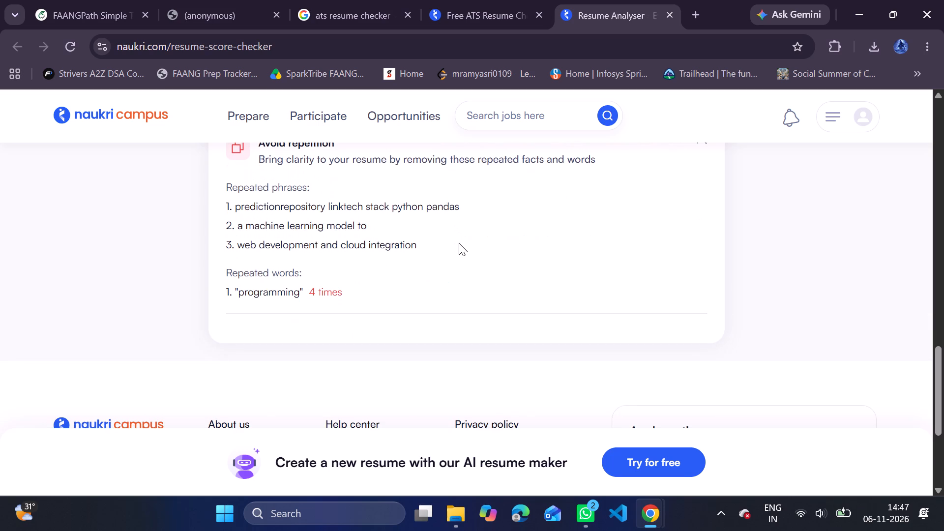
scroll(459, 243, "down", 3)
Review the resume quality rating, the strengths and the "Add key sections" suggestion in the Naukri report.
scroll(459, 243, "up", 5)
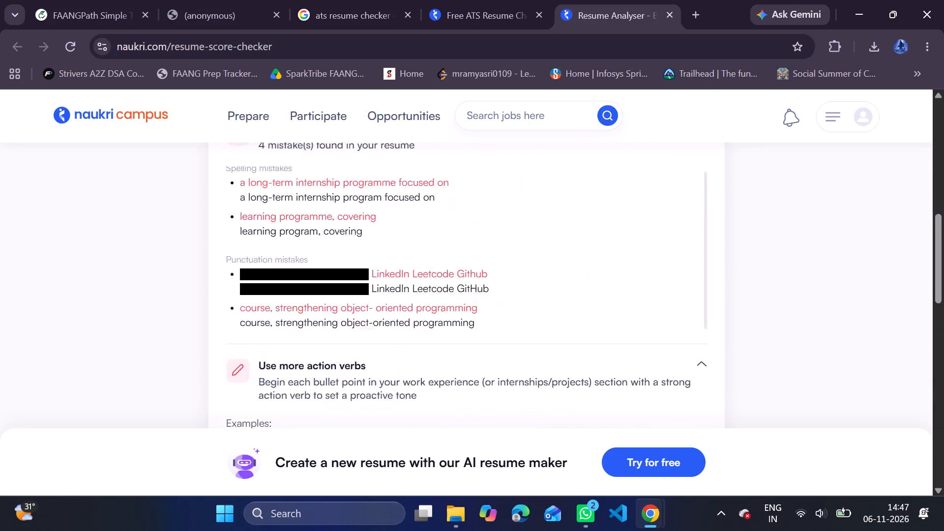
scroll(459, 243, "up", 4)
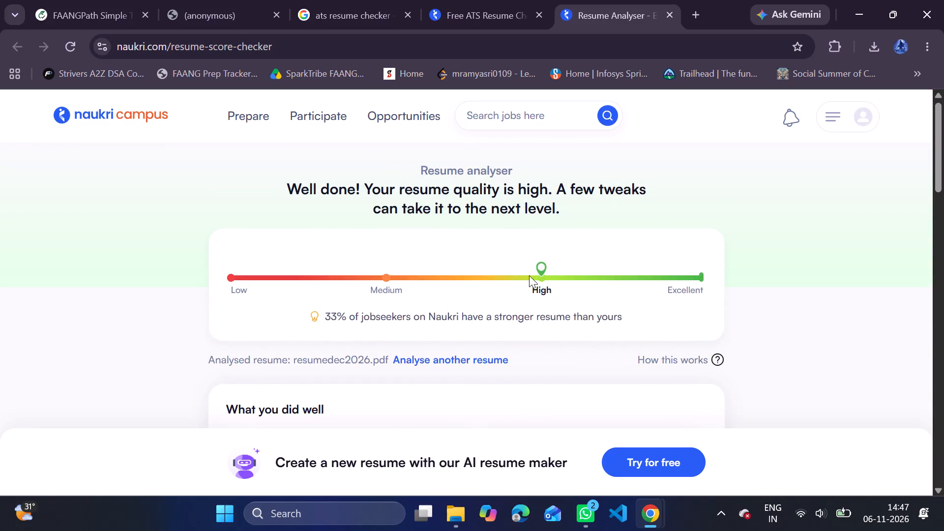
left_click(538, 272)
scroll(710, 389, "down", 2)
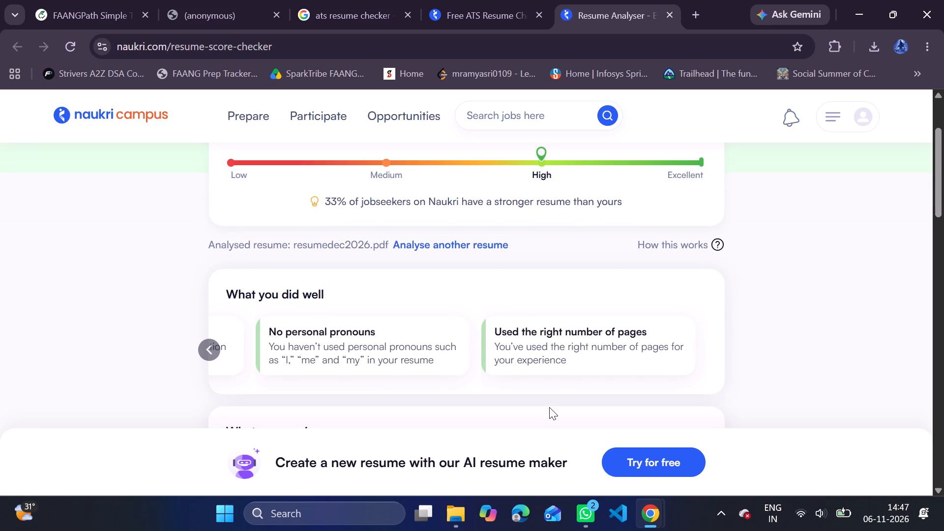
scroll(563, 351, "right", 2)
scroll(563, 351, "down", 2)
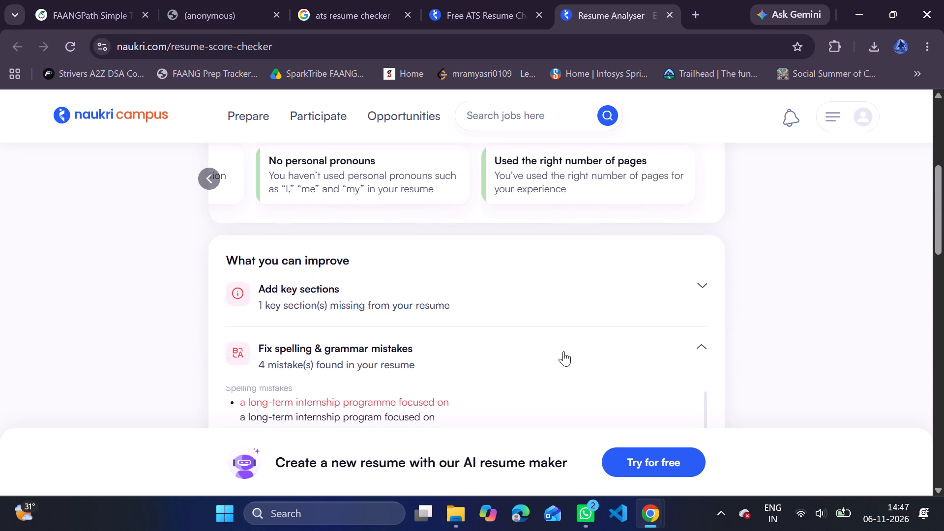
scroll(563, 351, "up", 1)
left_click(534, 323)
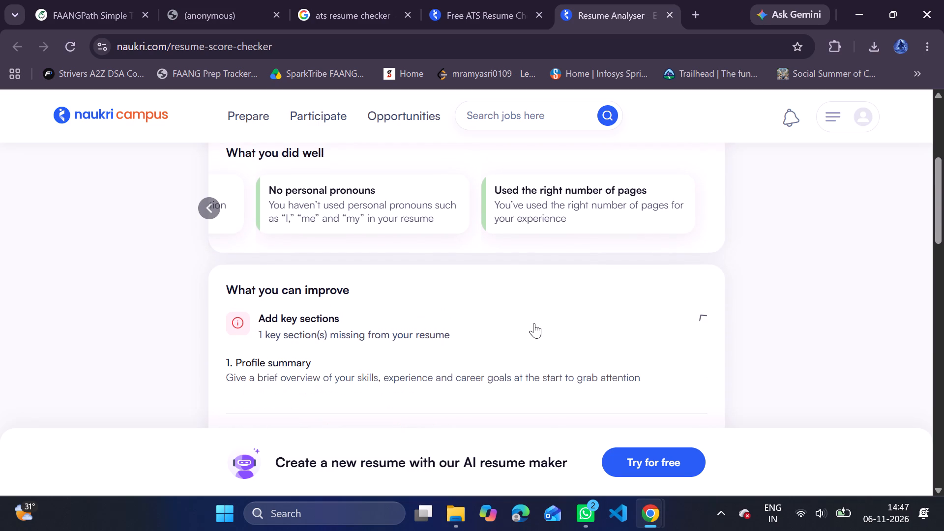
left_click(534, 323)
scroll(534, 323, "up", 2)
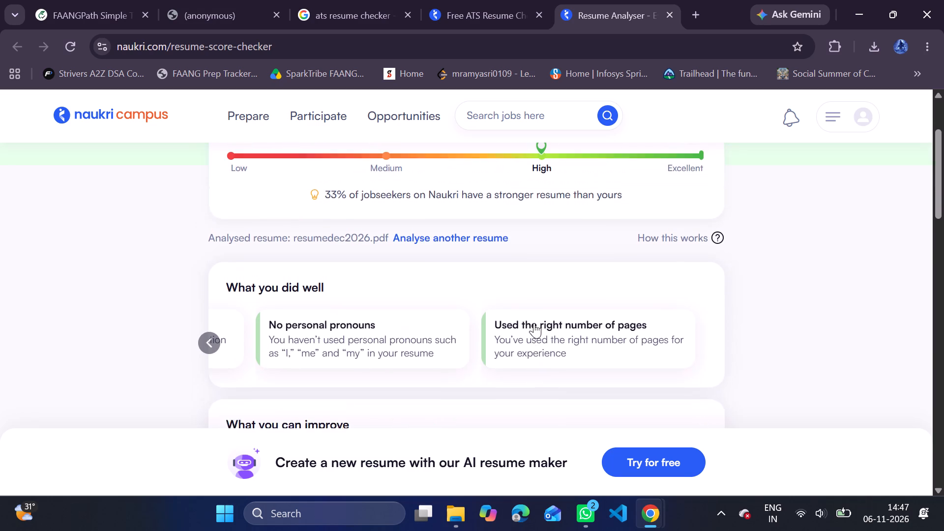
scroll(534, 323, "up", 2)
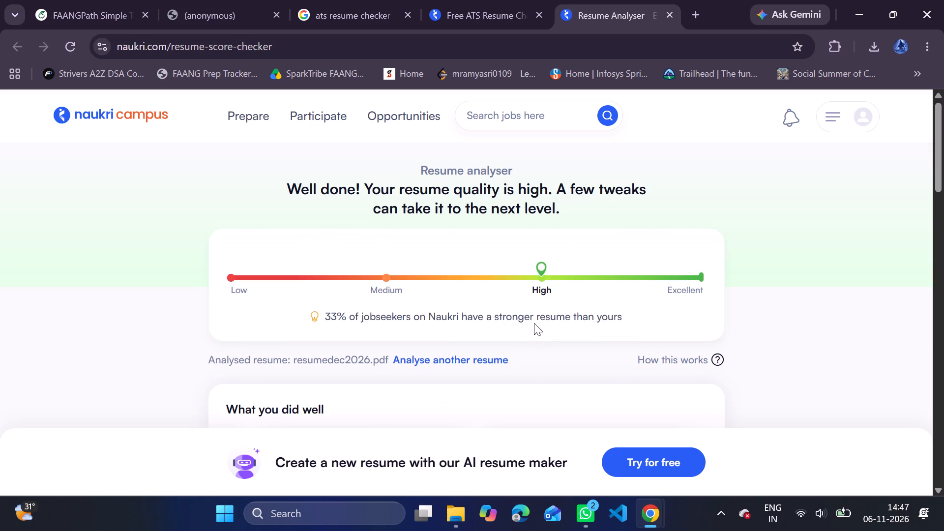
scroll(534, 323, "up", 1)
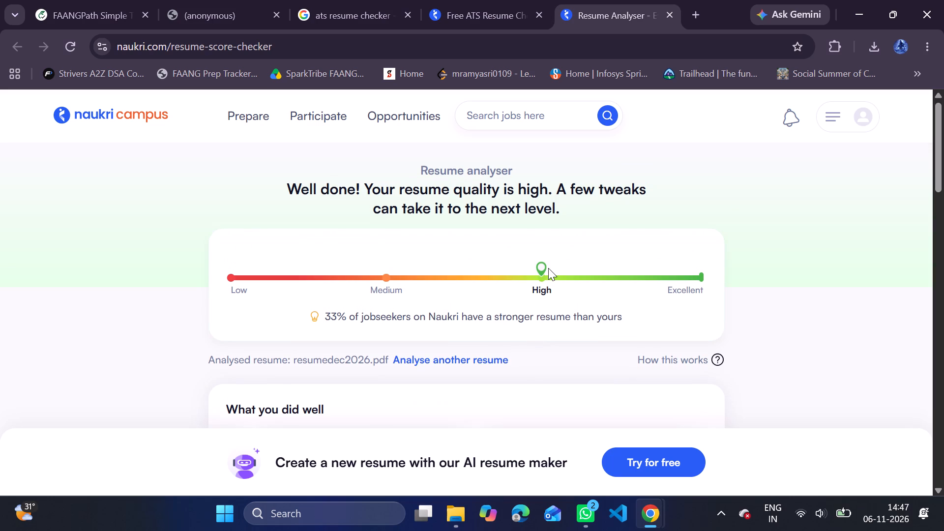
left_click(541, 267)
scroll(541, 267, "right", 3)
Close both Naukri pages and open the Enhancv ATS Resume Checker from the Google search results.
left_click(668, 13)
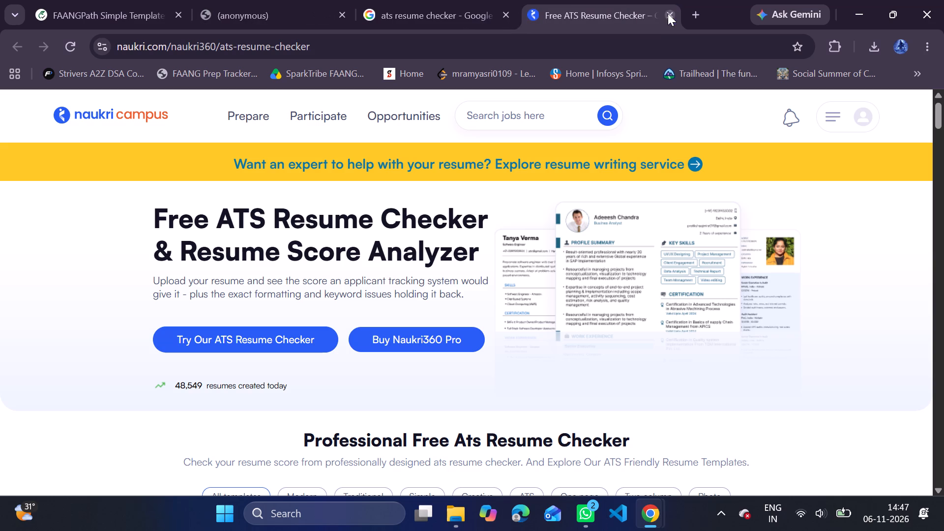
left_click(667, 18)
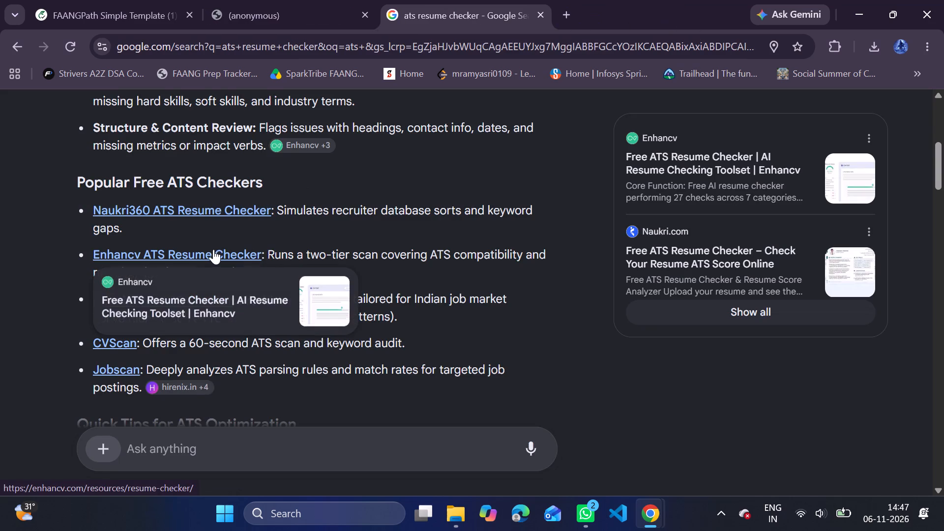
left_click(203, 250)
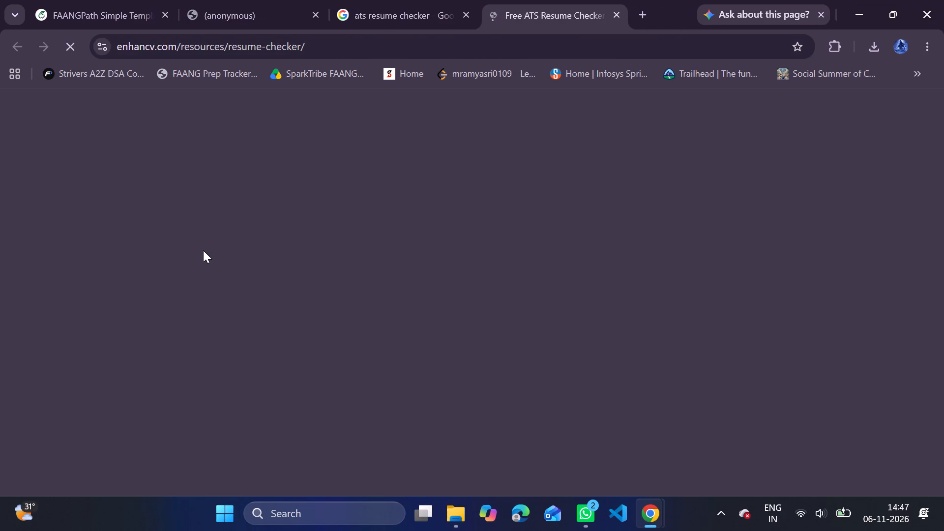
Return to the Overleaf project, download the compiled resume PDF and show the new file in the Downloads folder.
left_click(54, 4)
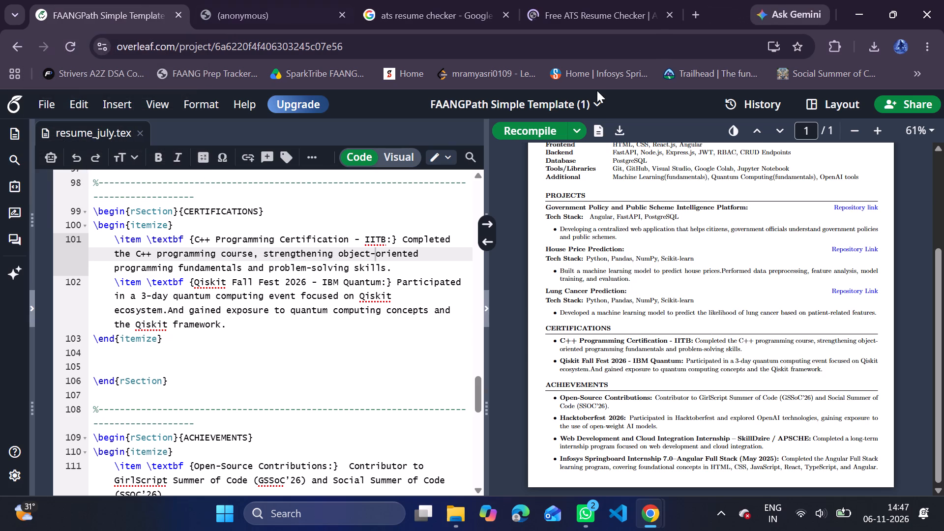
left_click(623, 134)
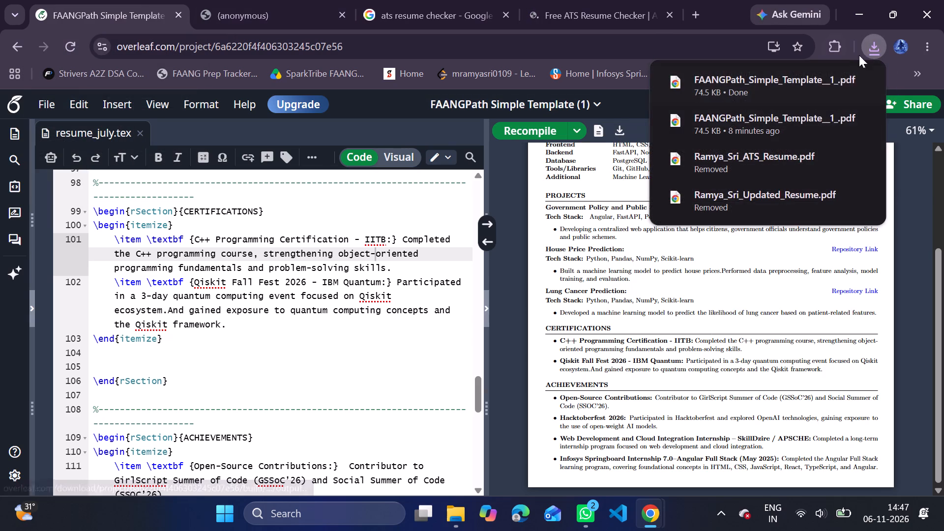
left_click(838, 80)
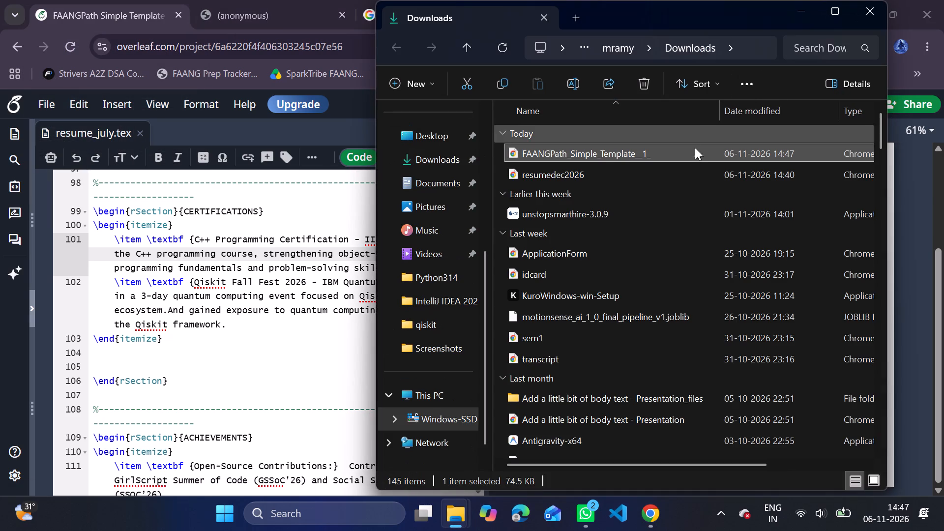
Rename the downloaded resume PDF as resumenov26 and minimize the file window.
right_click(665, 147)
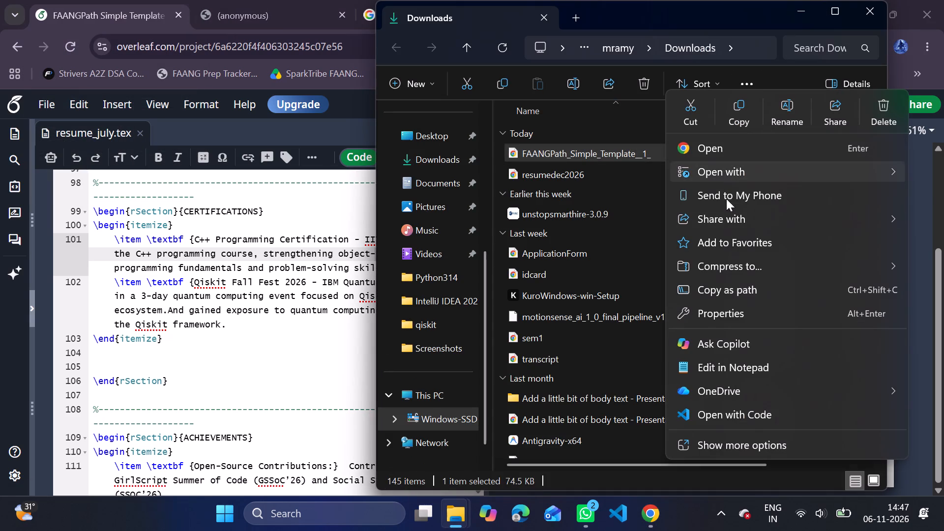
left_click(793, 124)
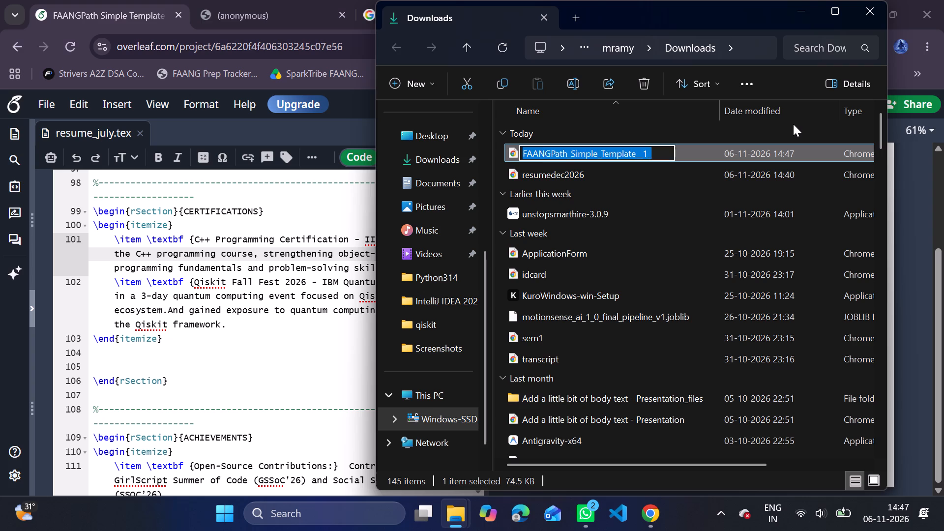
key("BackSpace")
type("resumen")
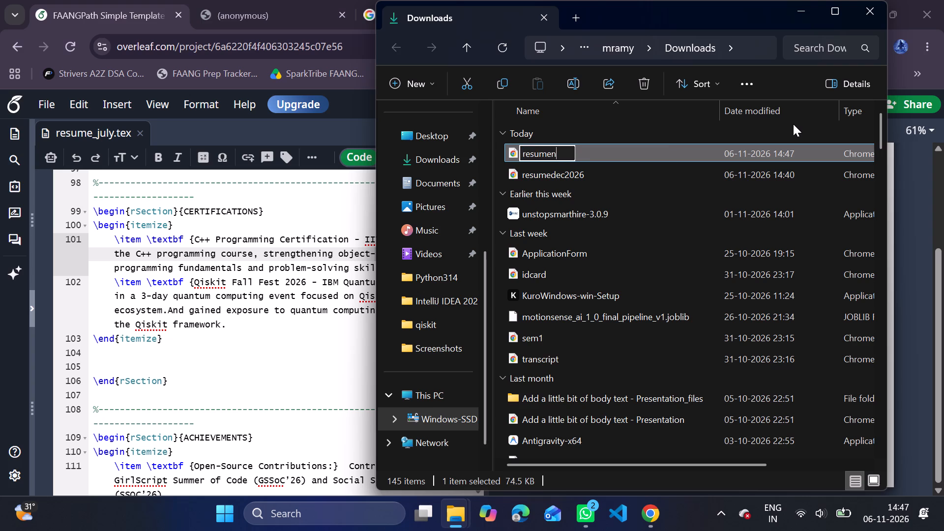
type("ov")
type("26")
key("Return")
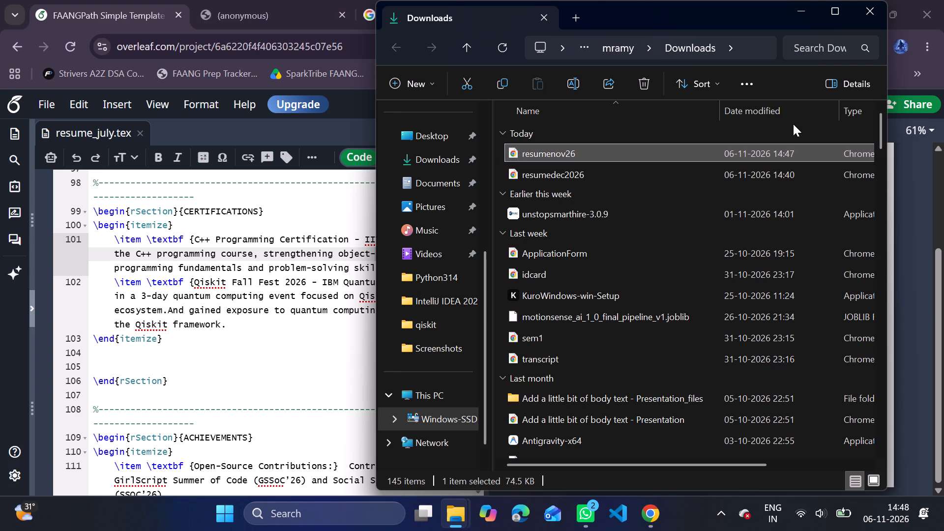
left_click(800, 8)
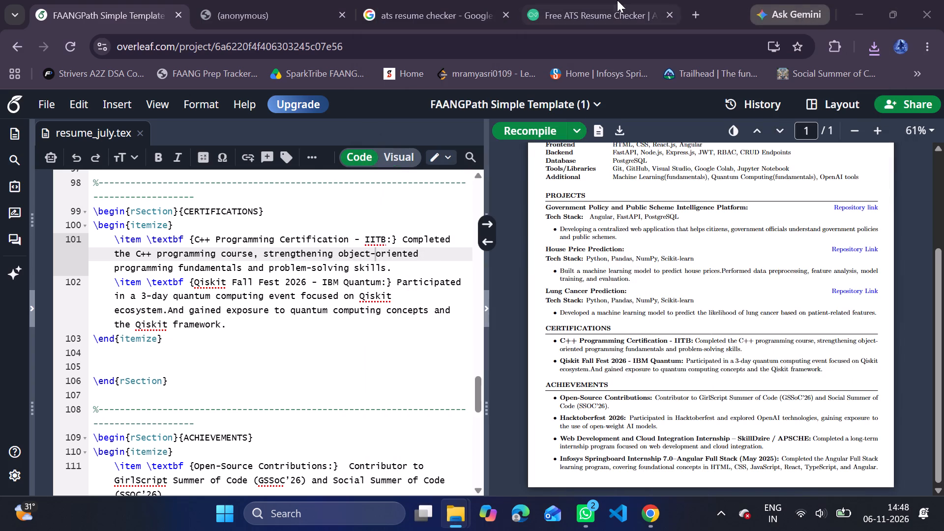
Upload resumenov26.pdf from Downloads to the Enhancv resume checker.
left_click(607, 7)
scroll(407, 300, "down", 3)
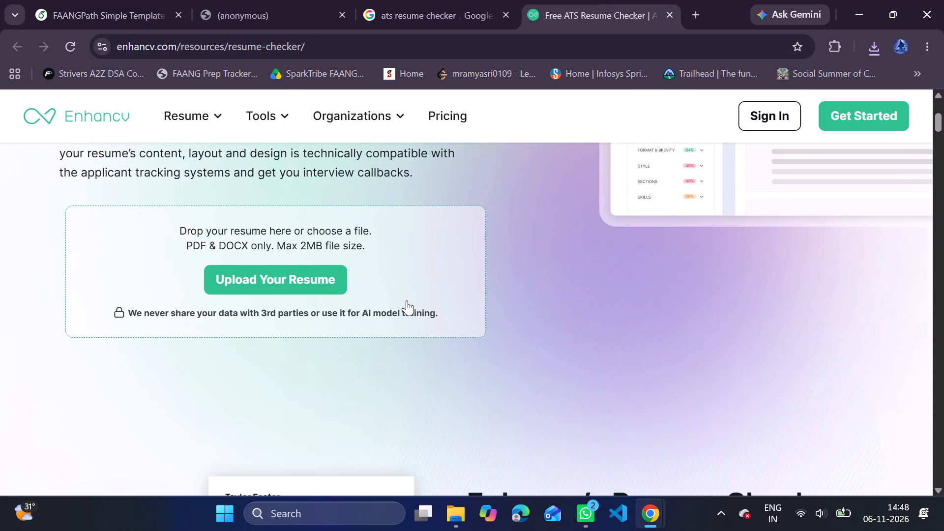
scroll(407, 300, "down", 1)
left_click(310, 241)
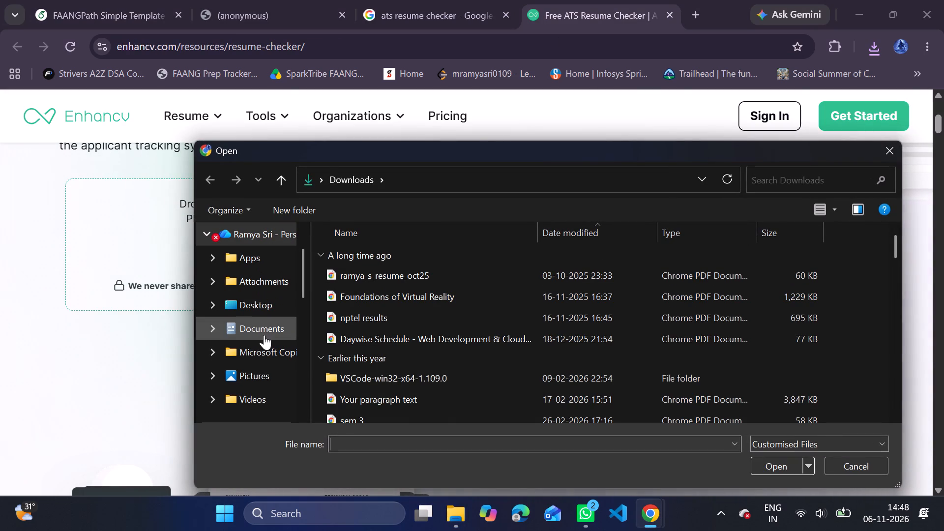
scroll(278, 372, "down", 1)
left_click(245, 384)
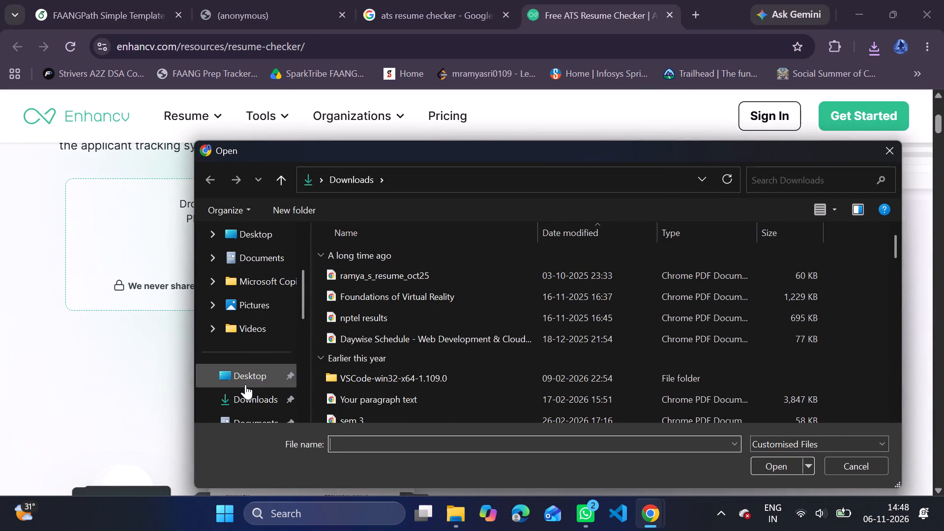
left_click(243, 391)
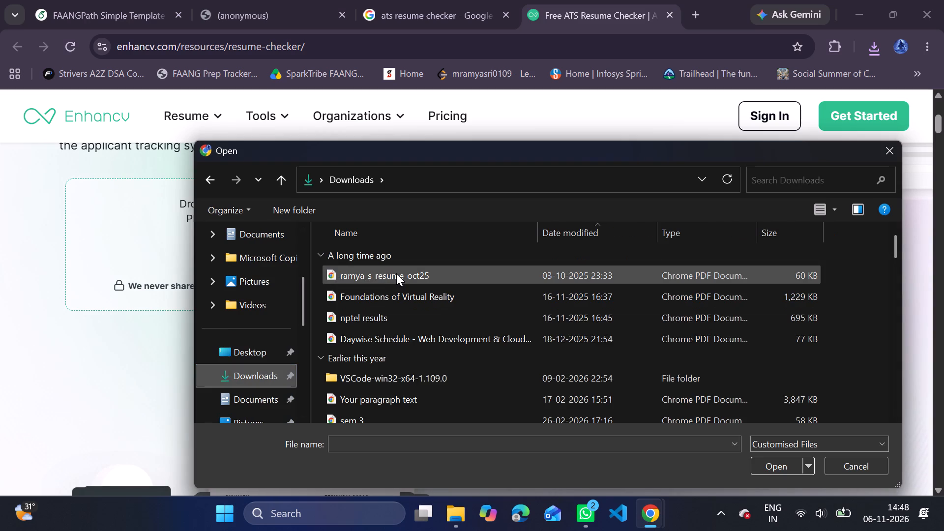
left_click(440, 443)
key("r")
type("es")
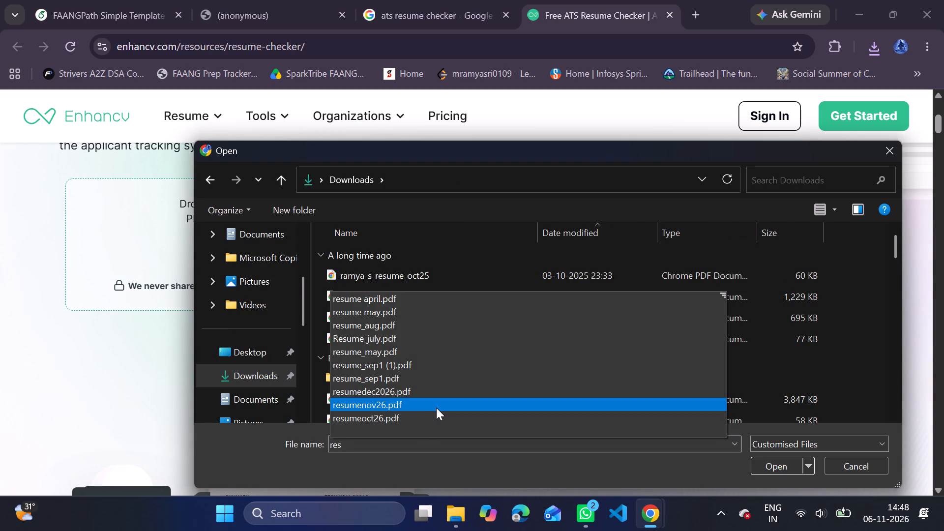
left_click(378, 407)
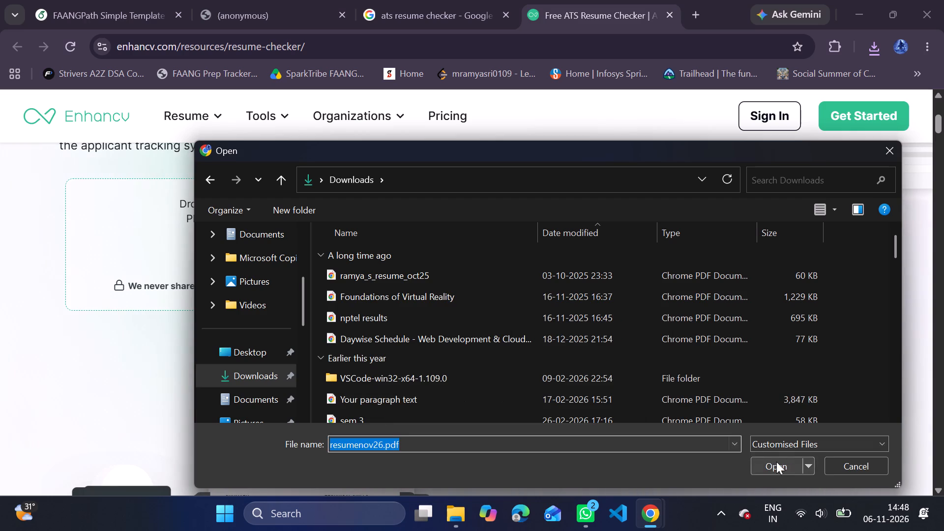
left_click(776, 462)
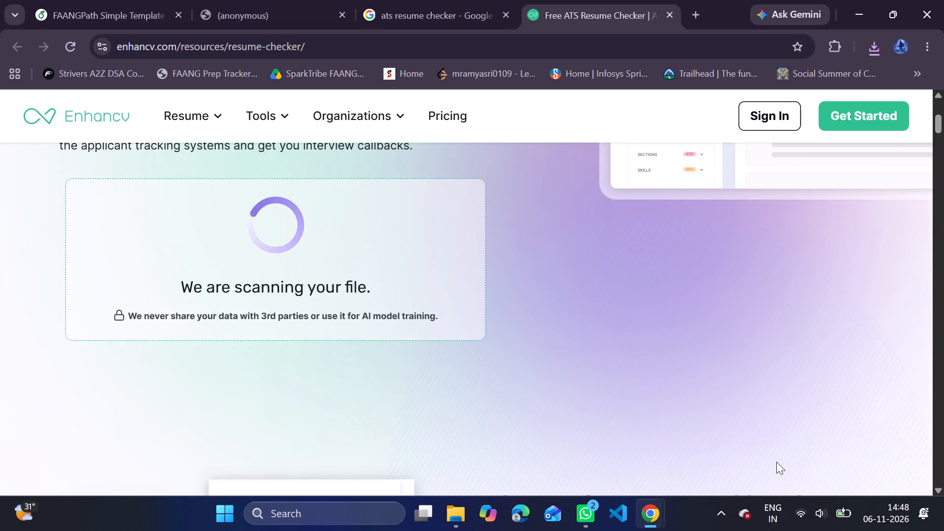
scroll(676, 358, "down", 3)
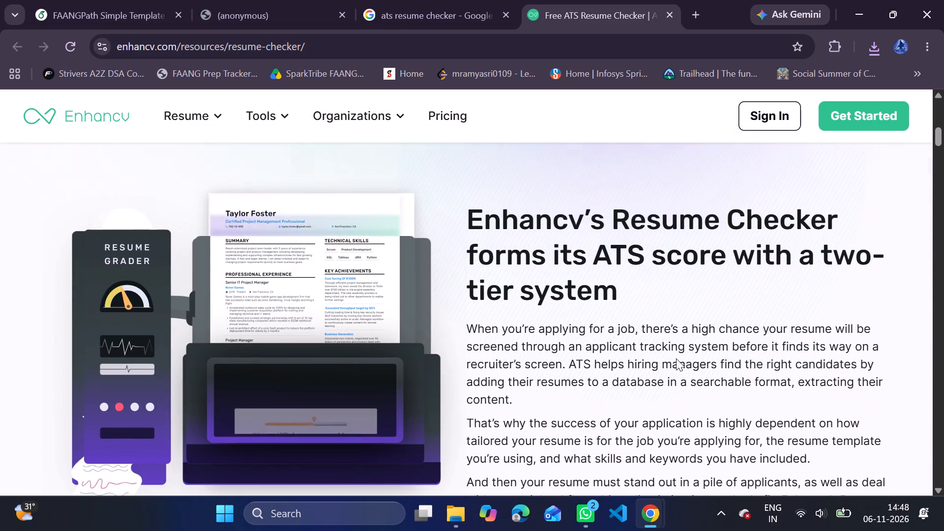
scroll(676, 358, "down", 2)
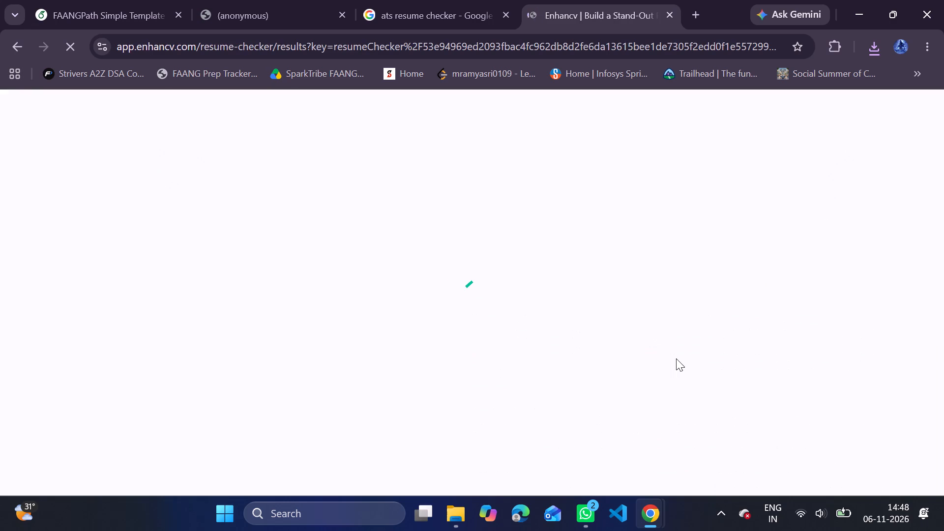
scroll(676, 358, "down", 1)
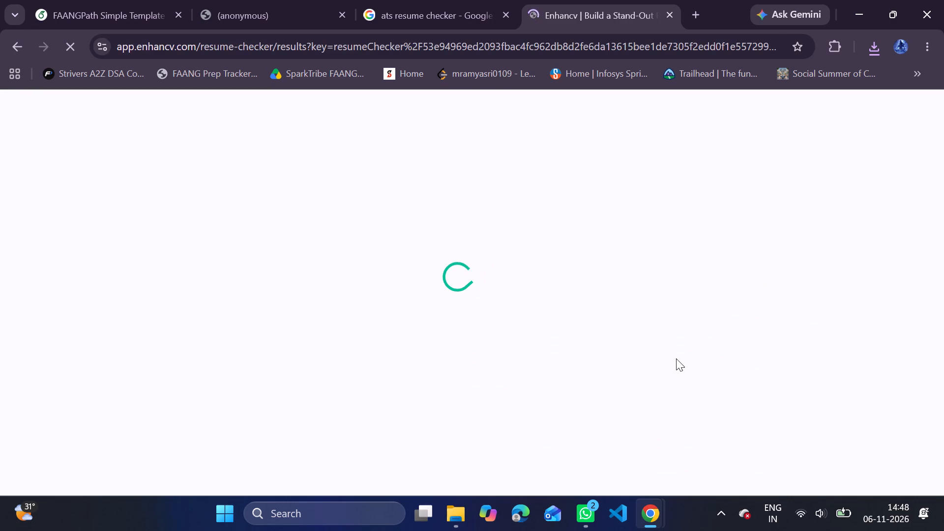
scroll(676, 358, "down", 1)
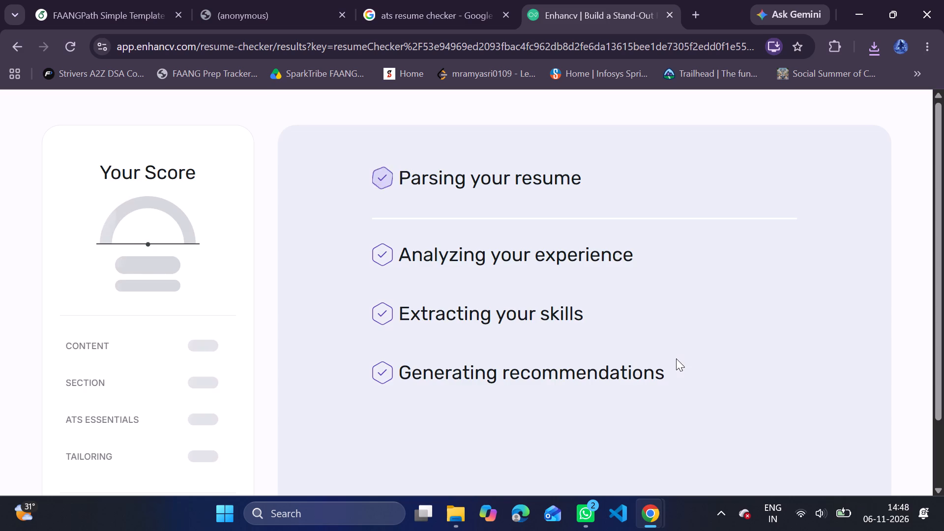
Open the CVScan resume checker from the Google results for "ats resume checker".
left_click(388, 0)
scroll(373, 200, "down", 2)
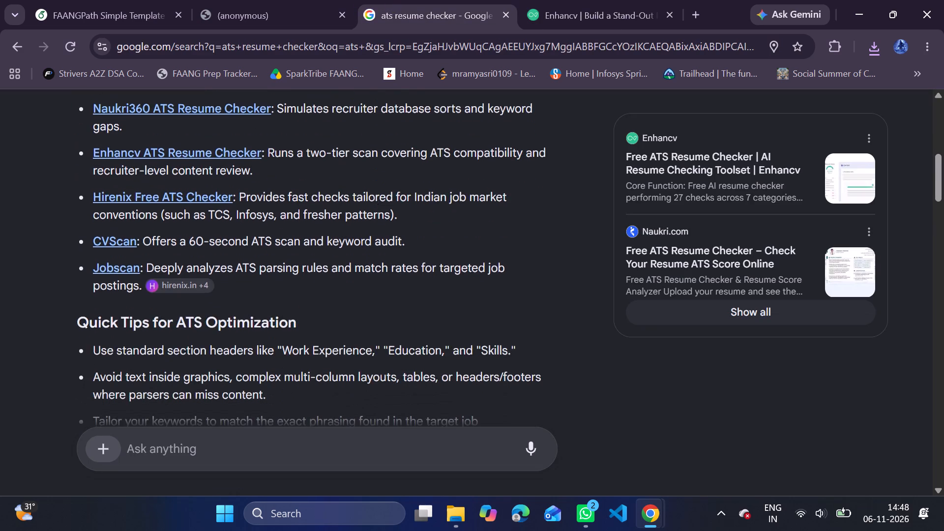
scroll(373, 200, "up", 1)
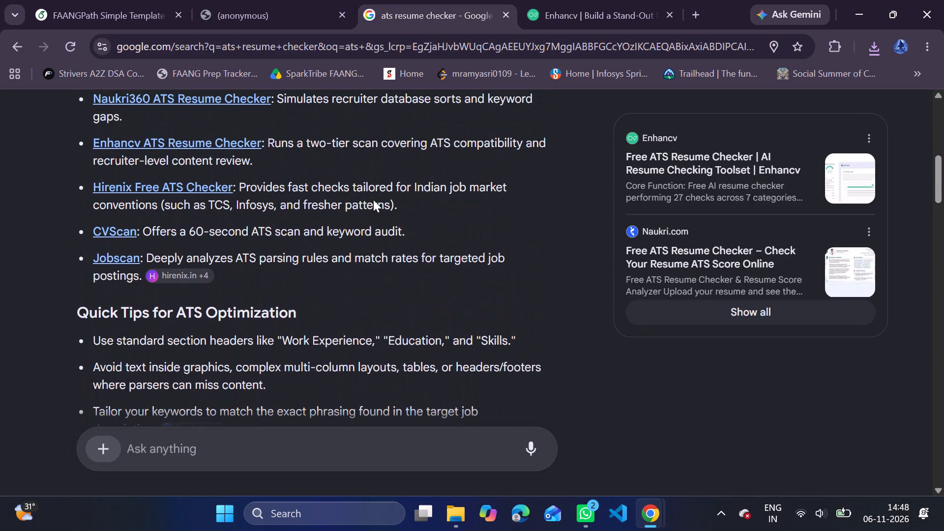
left_click(607, 16)
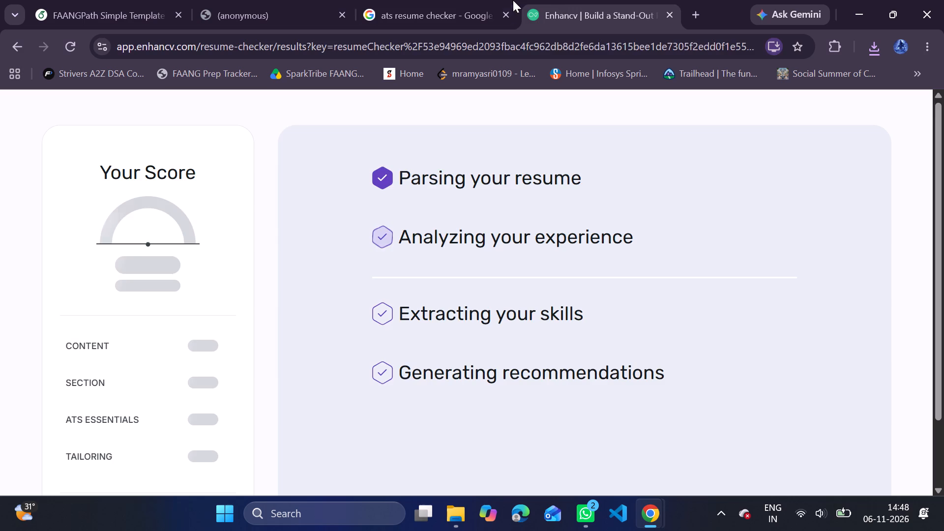
left_click(513, 0)
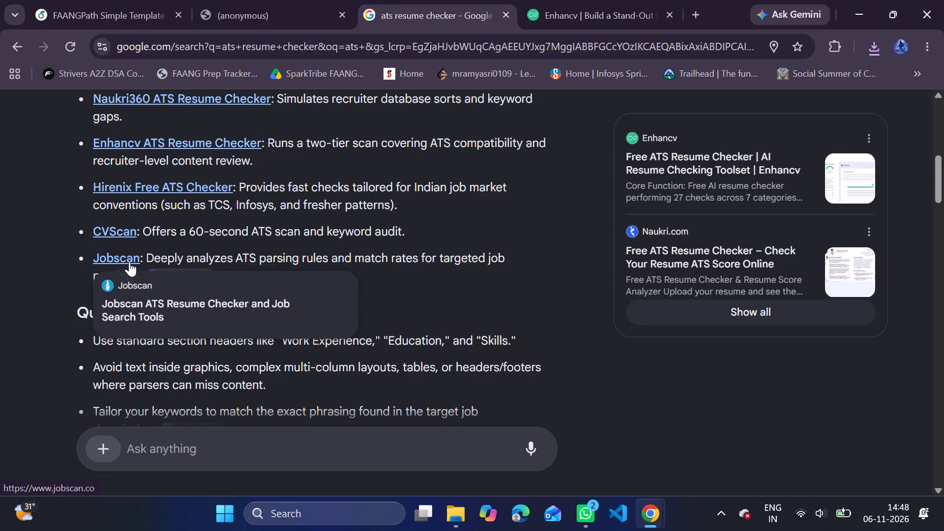
left_click(127, 230)
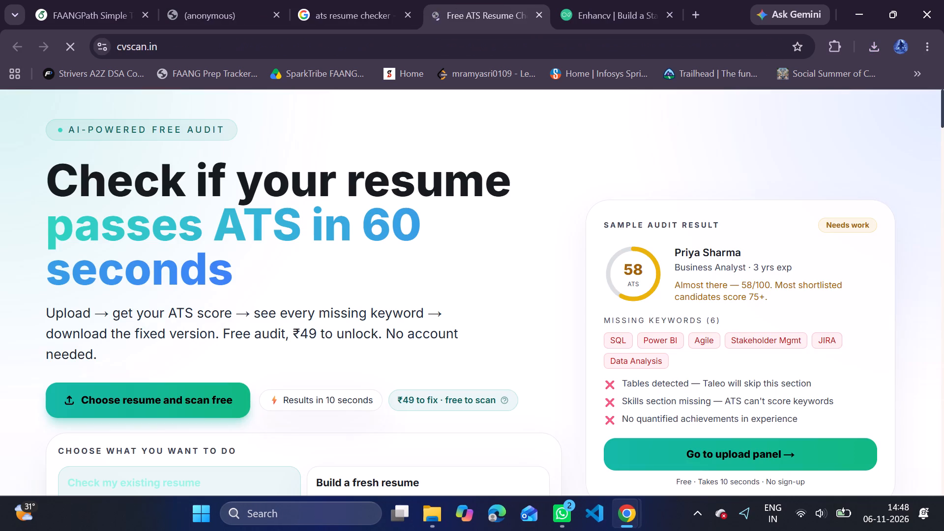
Upload resumenov26.pdf from Downloads to CVScan for the free ATS scan.
scroll(230, 408, "down", 2)
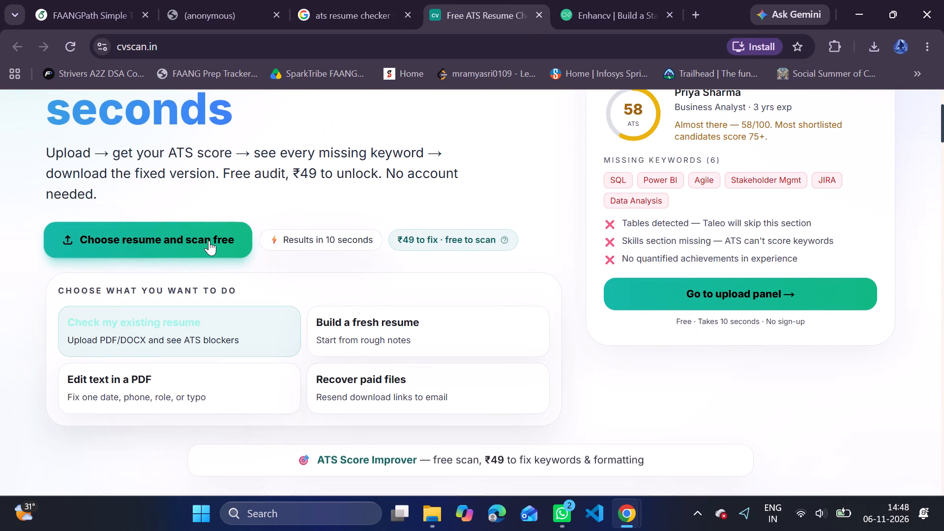
left_click(209, 240)
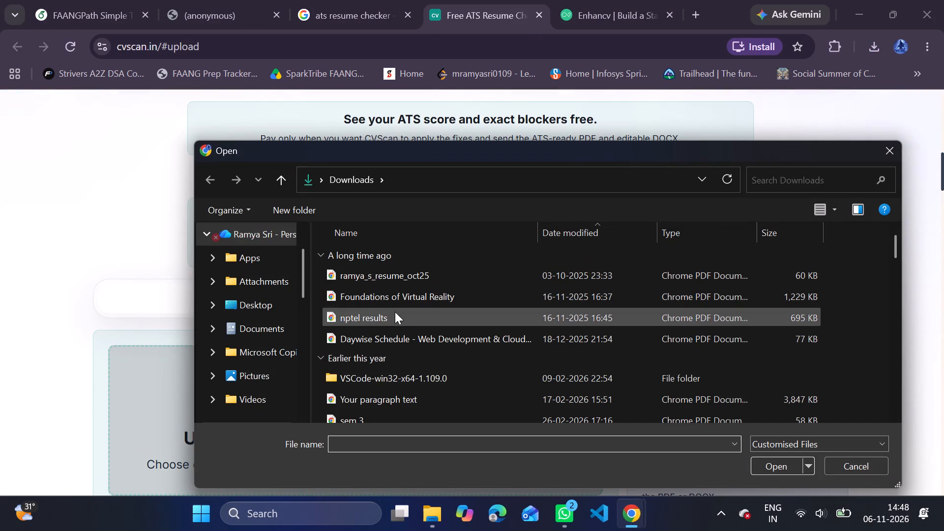
type("res")
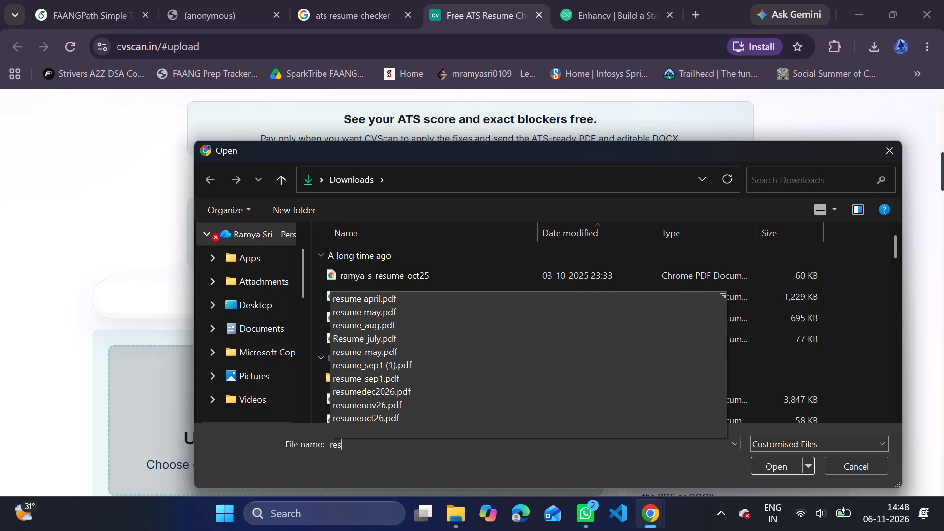
left_click(361, 404)
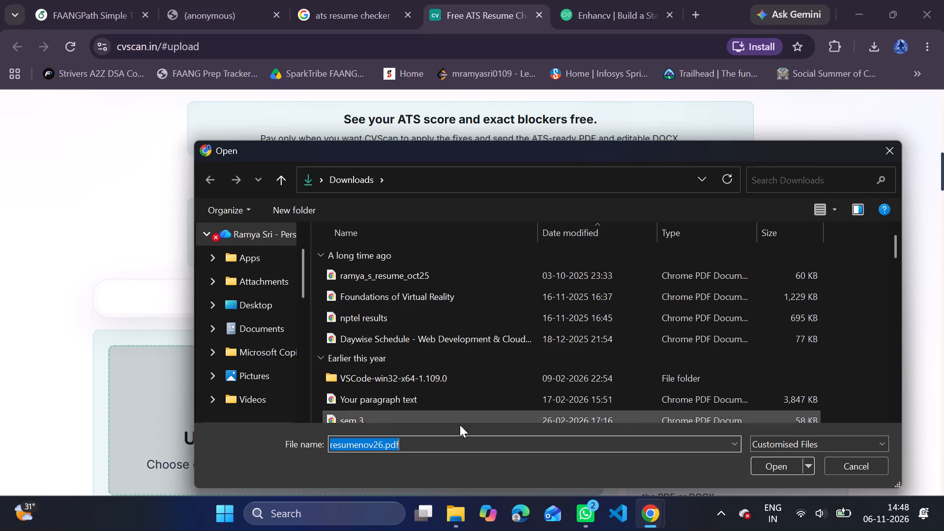
left_click(794, 468)
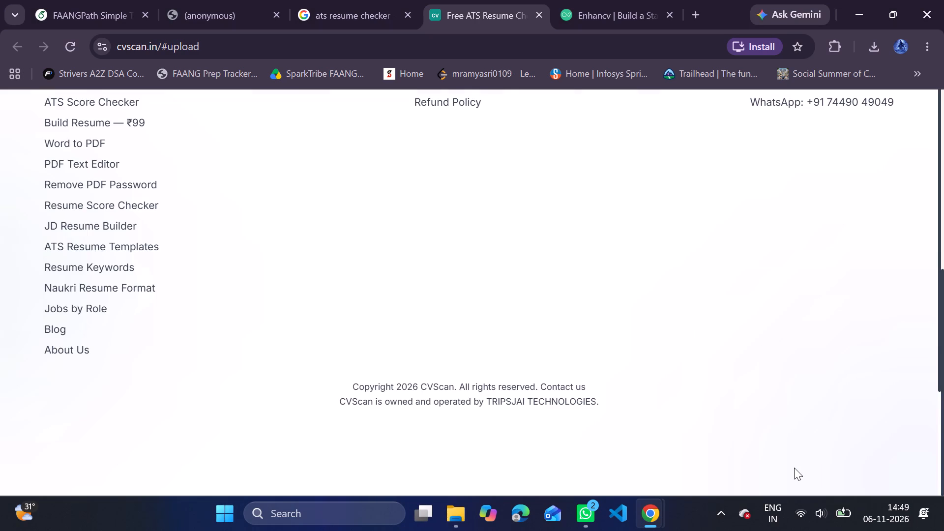
scroll(598, 294, "up", 4)
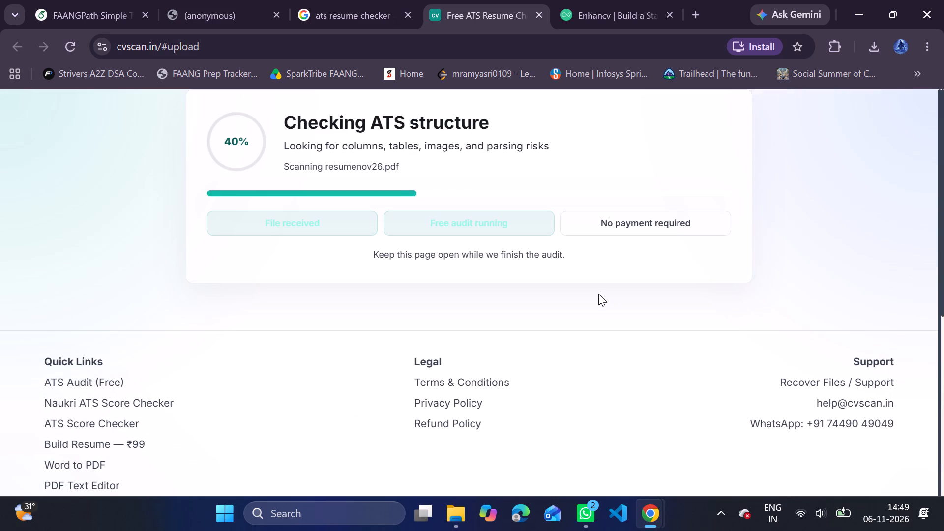
Review the overall score, the ATS parse rate and the category checklist in the Enhancv report.
left_click(620, 0)
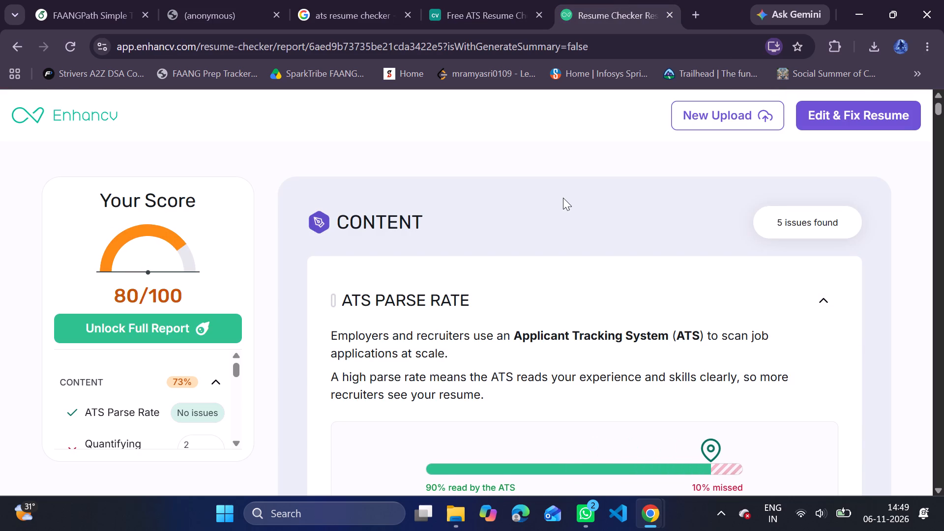
scroll(563, 198, "down", 1)
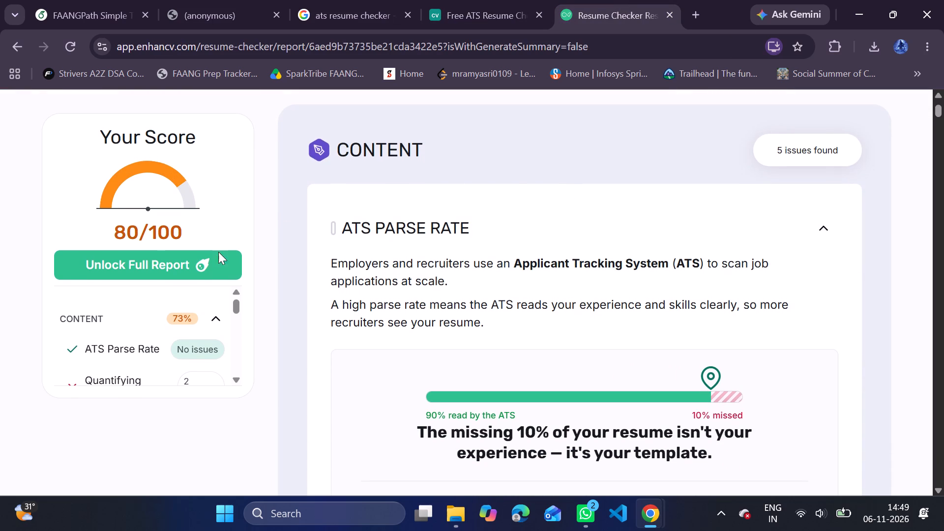
scroll(184, 325, "down", 3)
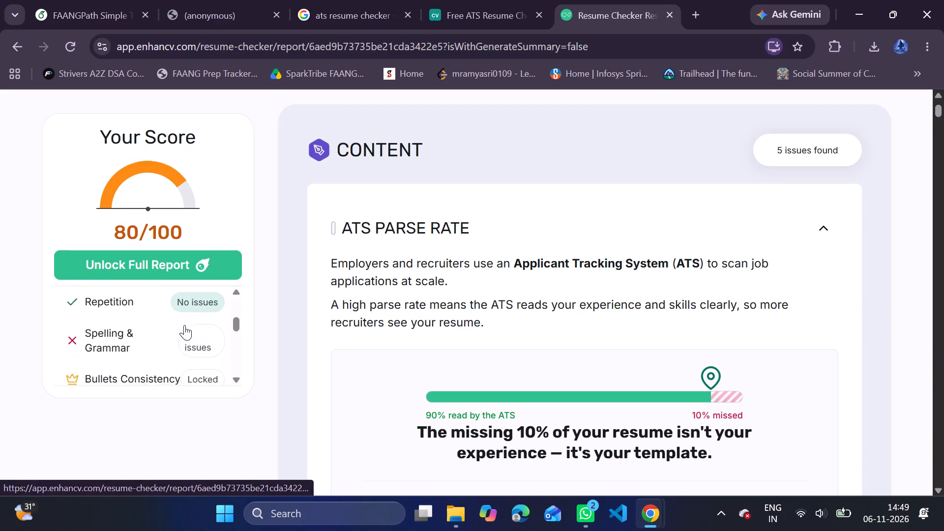
scroll(184, 325, "down", 2)
scroll(184, 325, "up", 1)
scroll(184, 325, "down", 1)
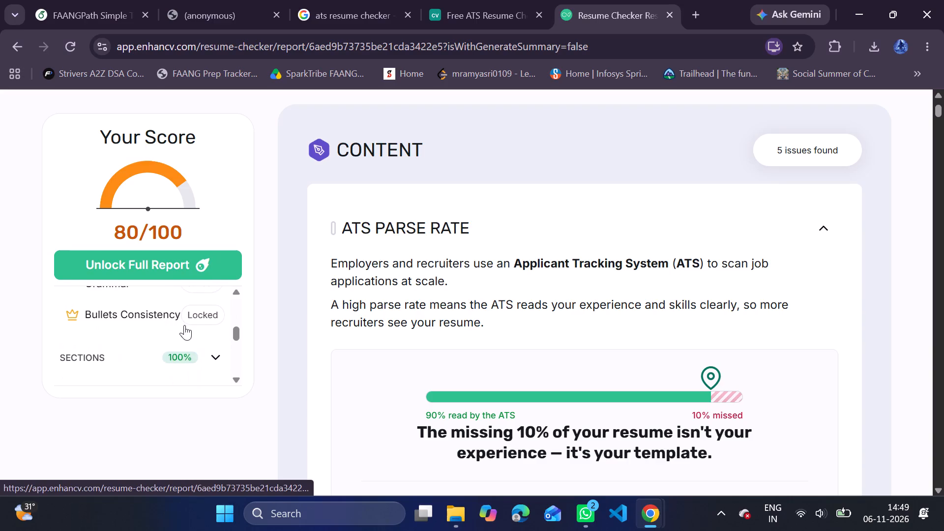
scroll(184, 325, "down", 7)
scroll(184, 325, "up", 6)
scroll(413, 363, "up", 2)
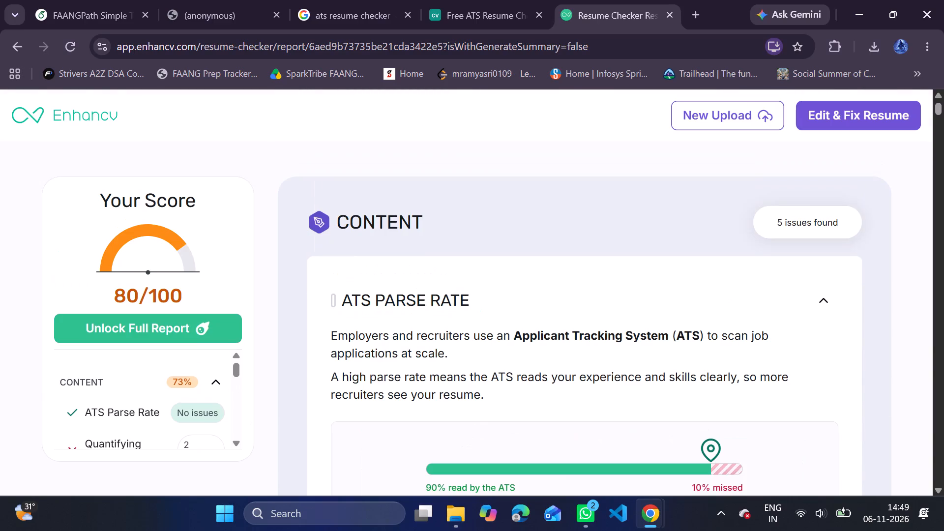
Switch to the CVScan audit and review its ATS score, missing keywords and the list of what is costing points.
scroll(413, 363, "down", 1)
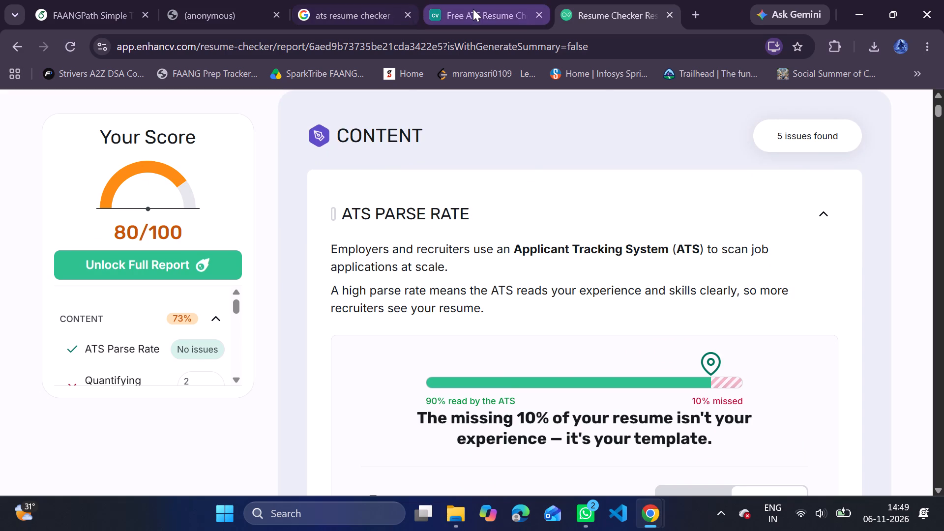
left_click(473, 9)
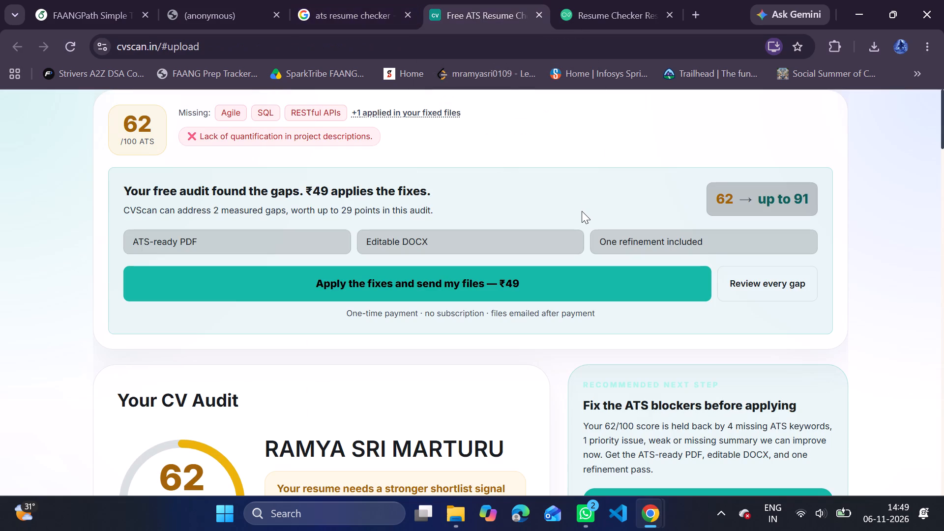
scroll(582, 211, "up", 4)
scroll(582, 211, "right", 1)
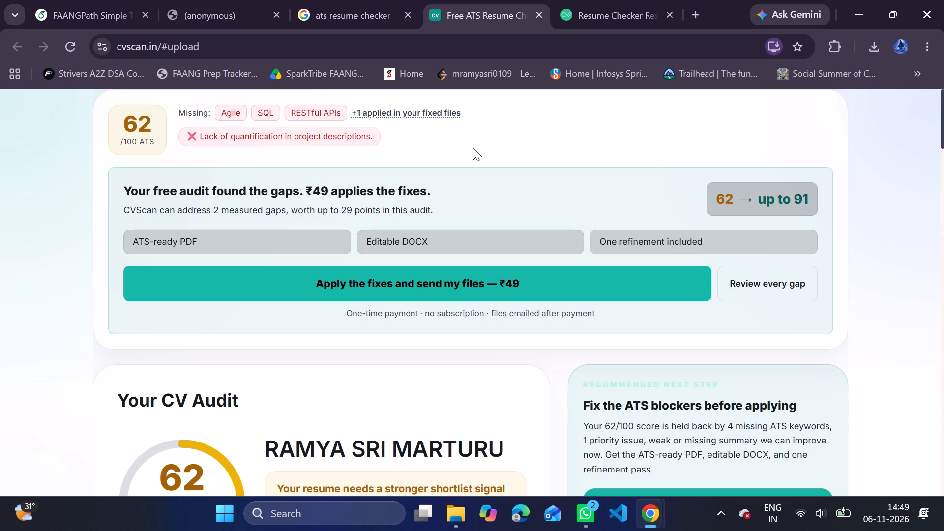
scroll(520, 257, "down", 2)
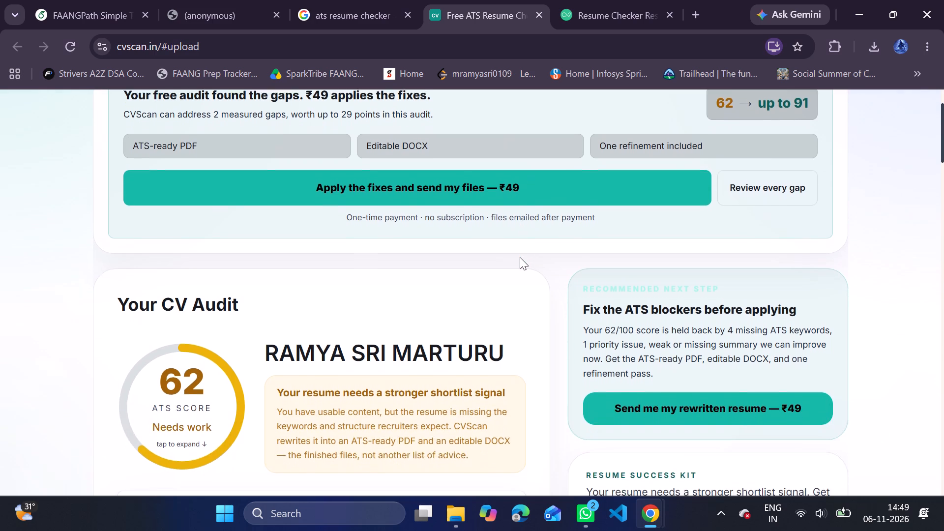
scroll(520, 257, "down", 2)
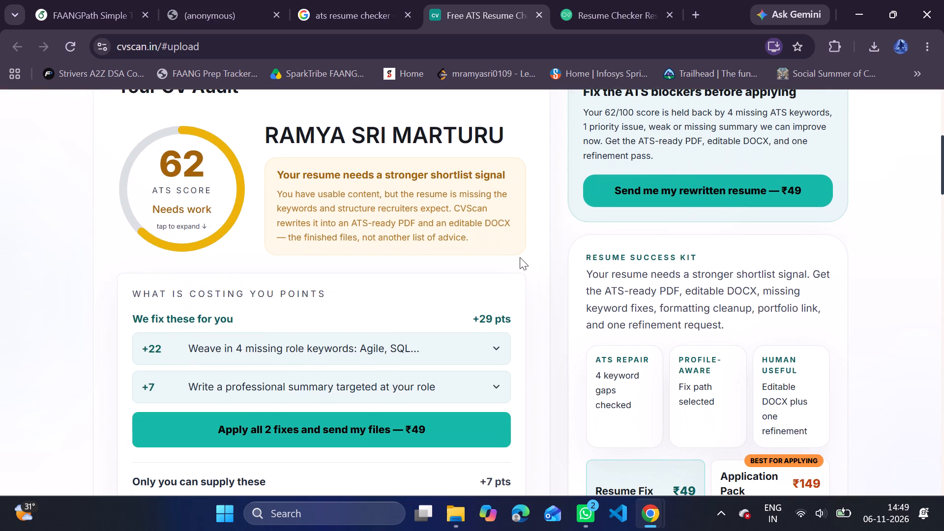
scroll(520, 257, "up", 1)
scroll(520, 257, "down", 1)
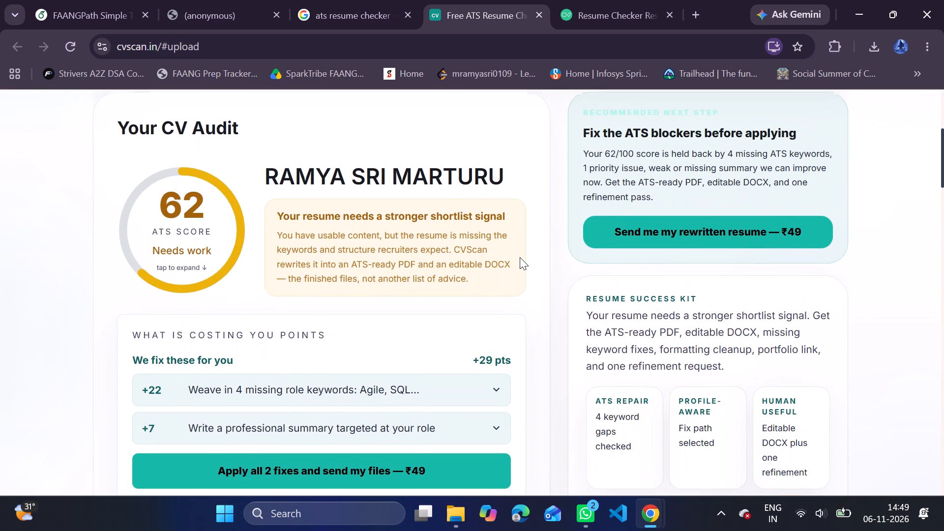
scroll(520, 257, "down", 2)
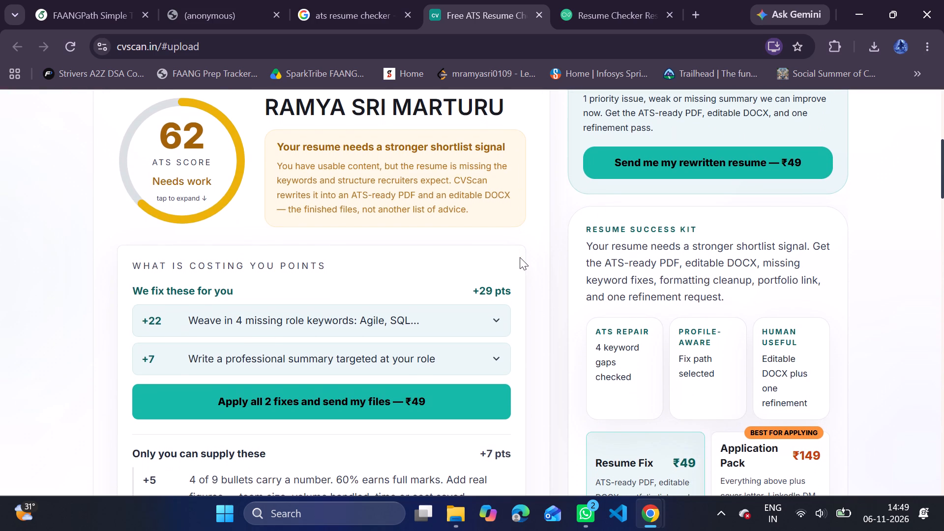
scroll(520, 257, "down", 1)
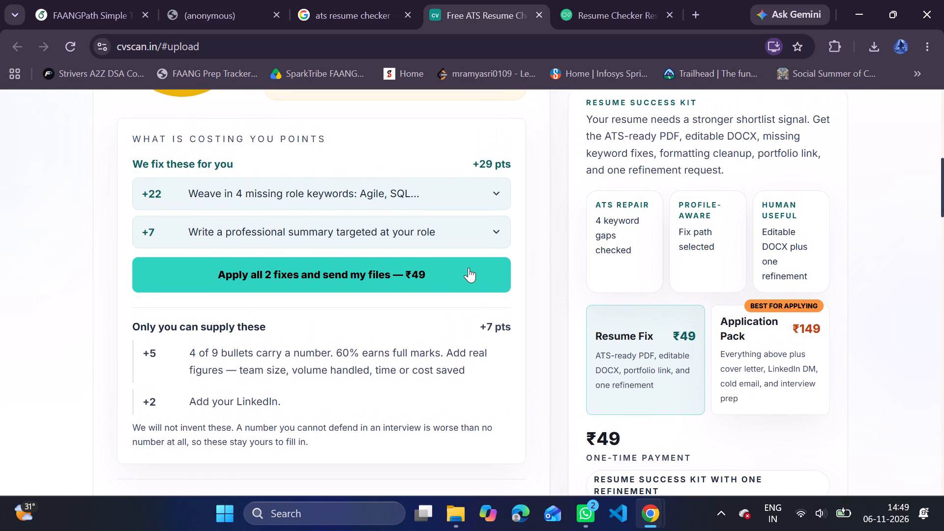
scroll(469, 267, "down", 2)
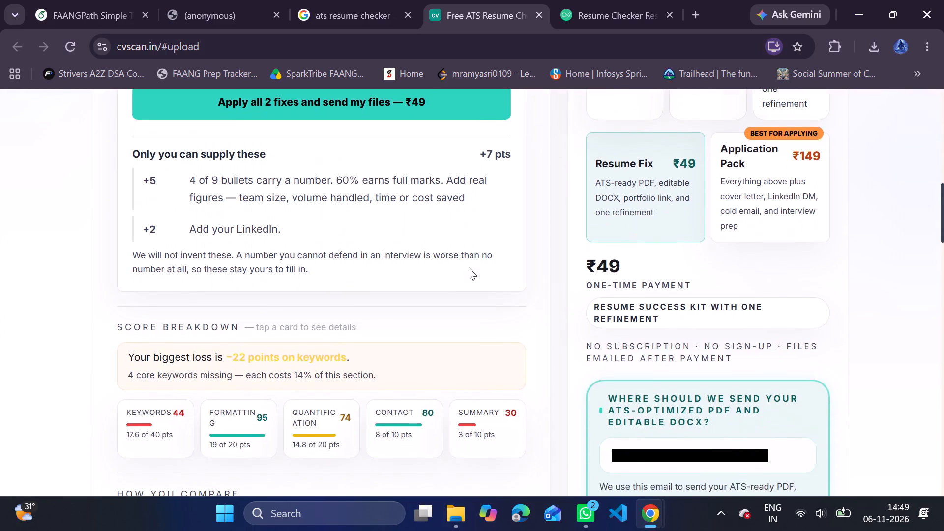
Examine CVScan's score breakdown, the comparison with an ATS-ready Software Engineer resume and the top improvements, and close the report.
scroll(469, 267, "down", 3)
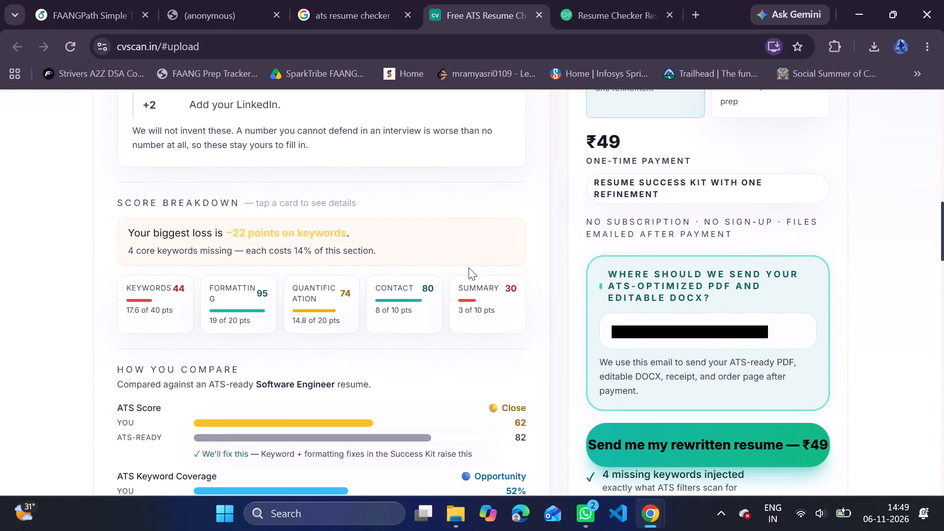
scroll(469, 267, "down", 4)
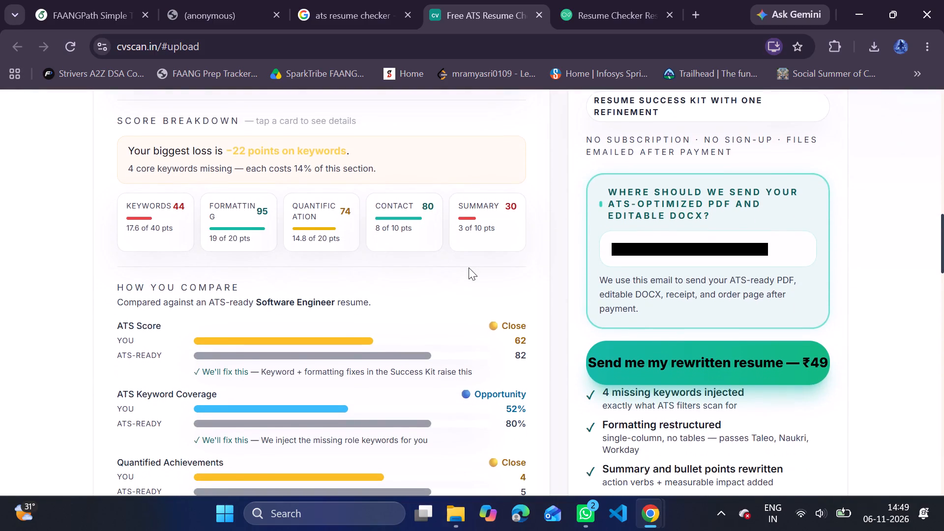
scroll(469, 267, "down", 1)
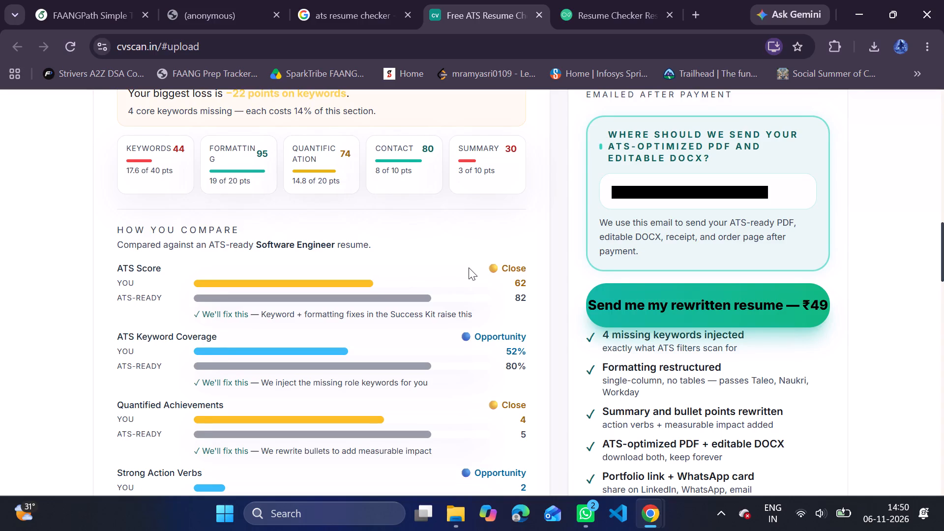
scroll(469, 267, "down", 1)
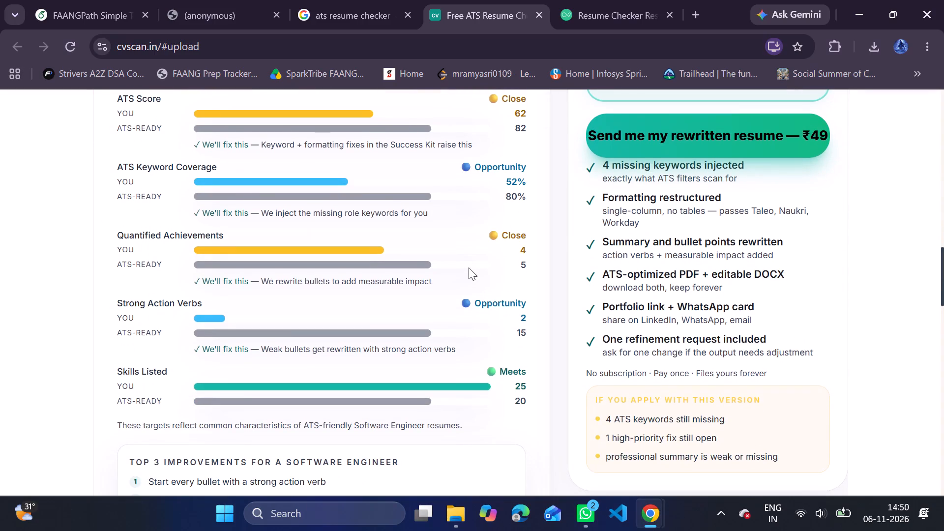
scroll(469, 267, "down", 2)
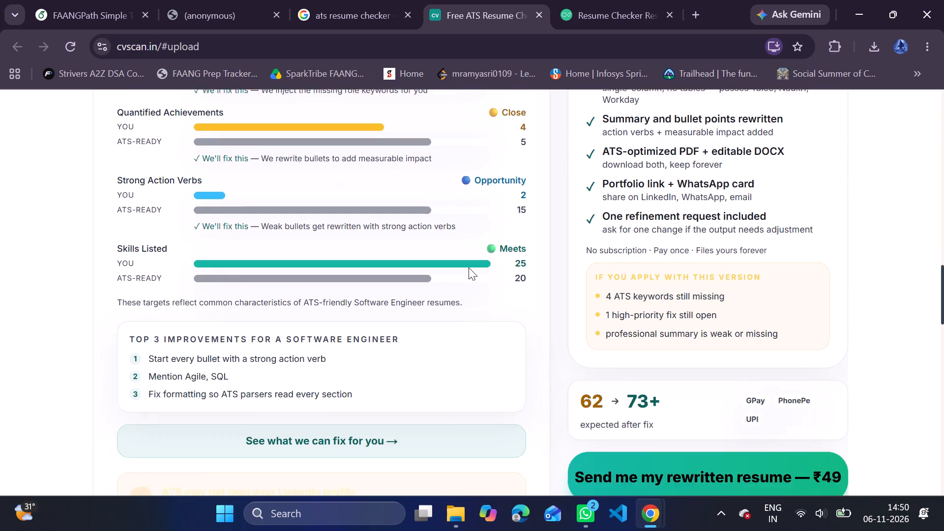
scroll(469, 267, "down", 6)
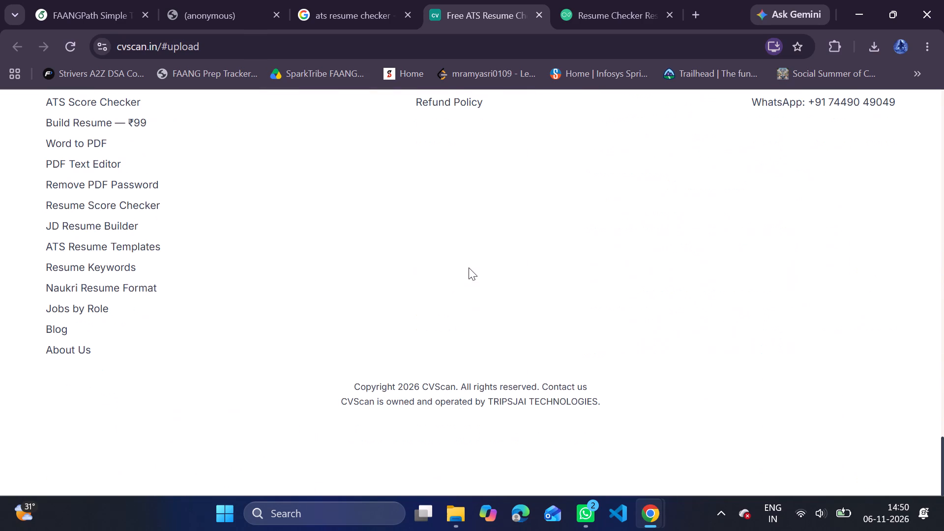
left_click(541, 13)
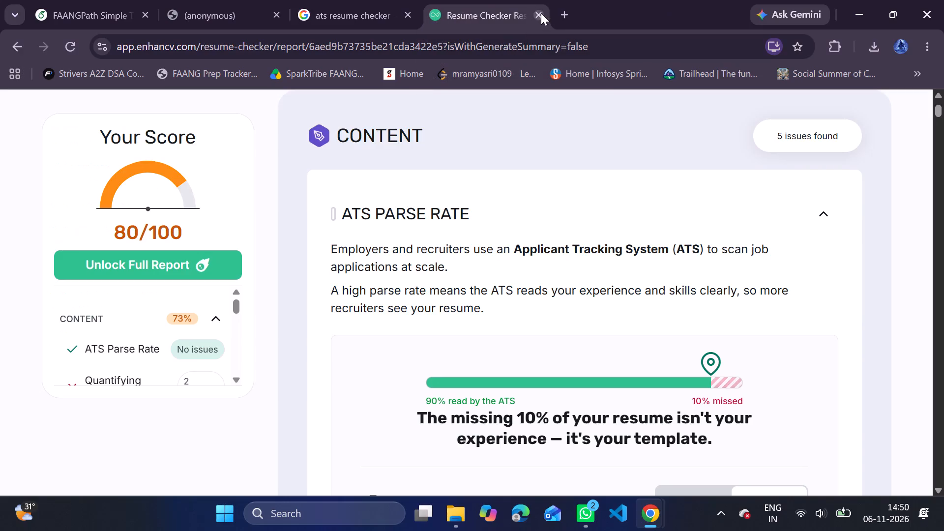
Display the Original version in the Enhancv report's two-way resume comparison and look through its sections.
scroll(565, 262, "down", 1)
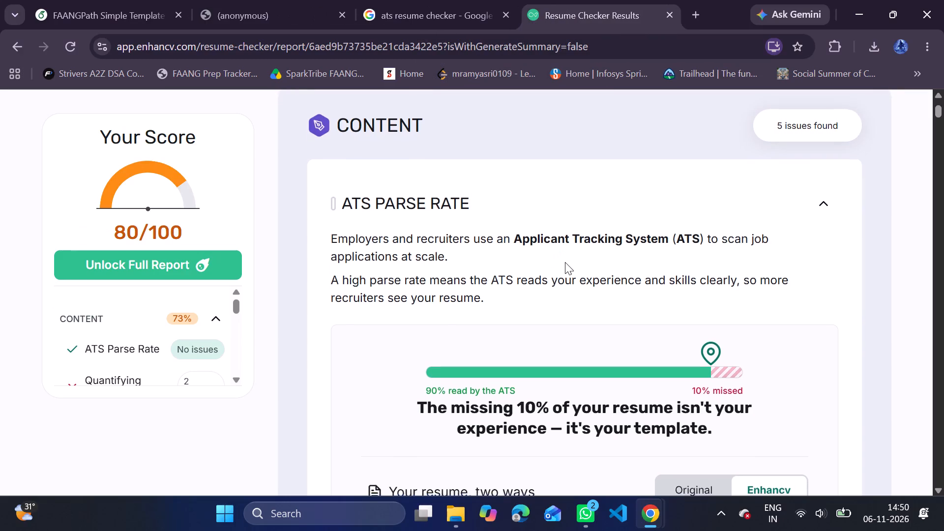
scroll(565, 262, "down", 1)
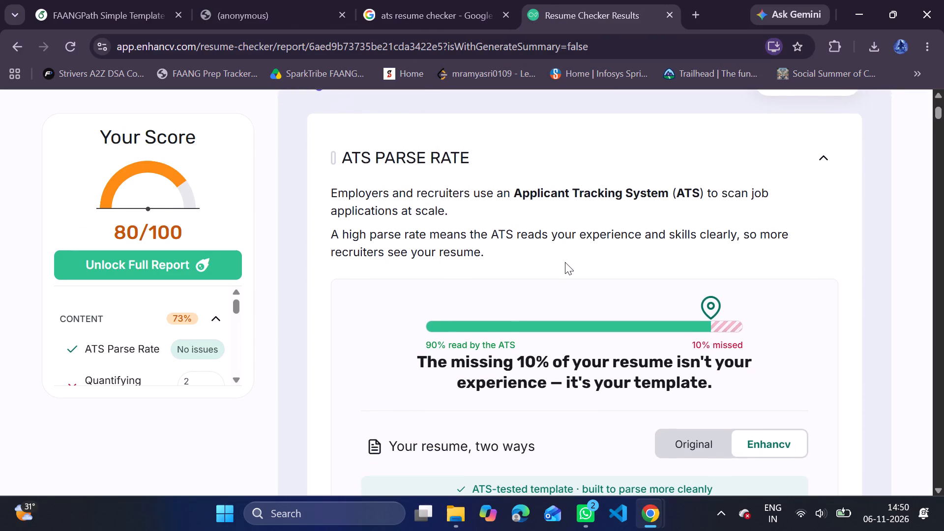
scroll(565, 262, "down", 2)
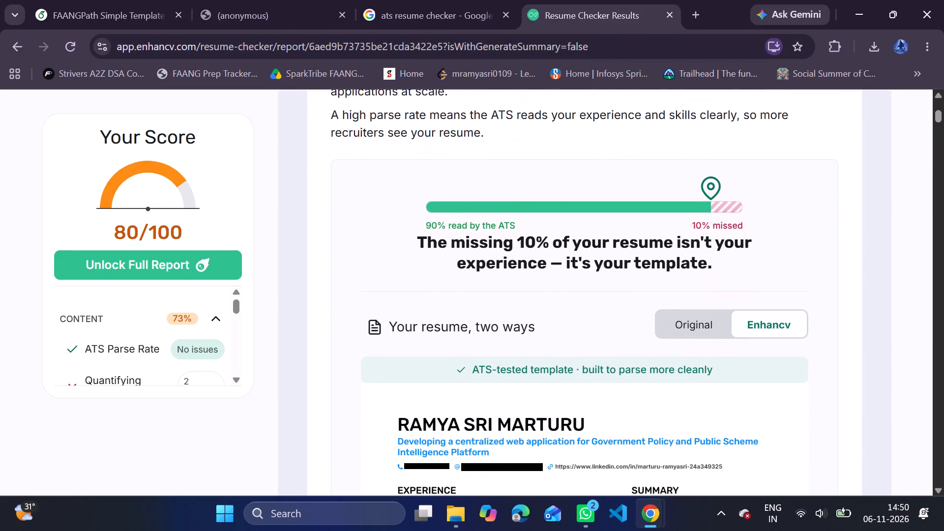
scroll(565, 262, "down", 1)
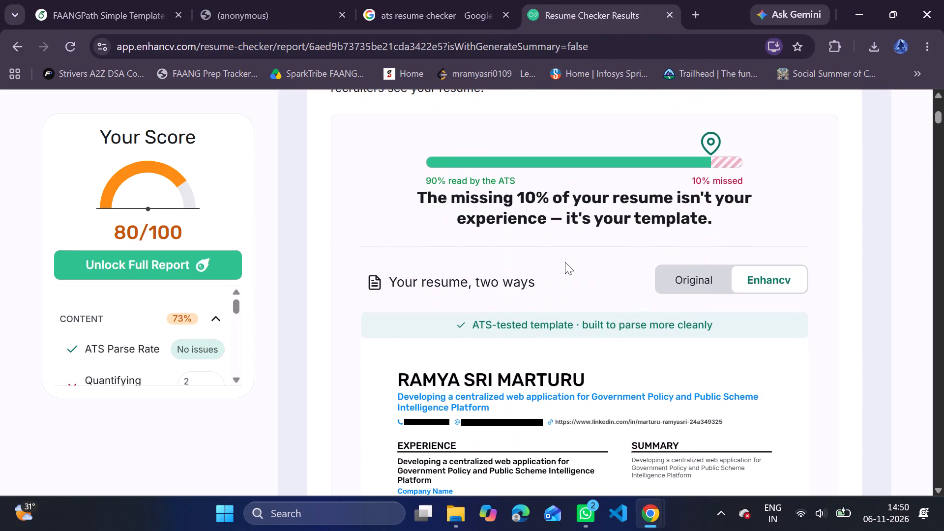
scroll(565, 262, "down", 2)
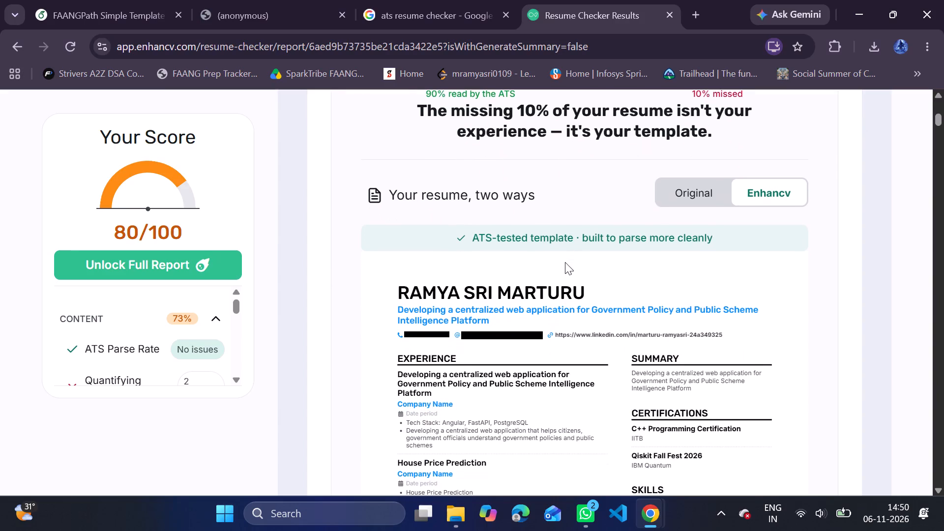
left_click(689, 186)
scroll(689, 186, "down", 1)
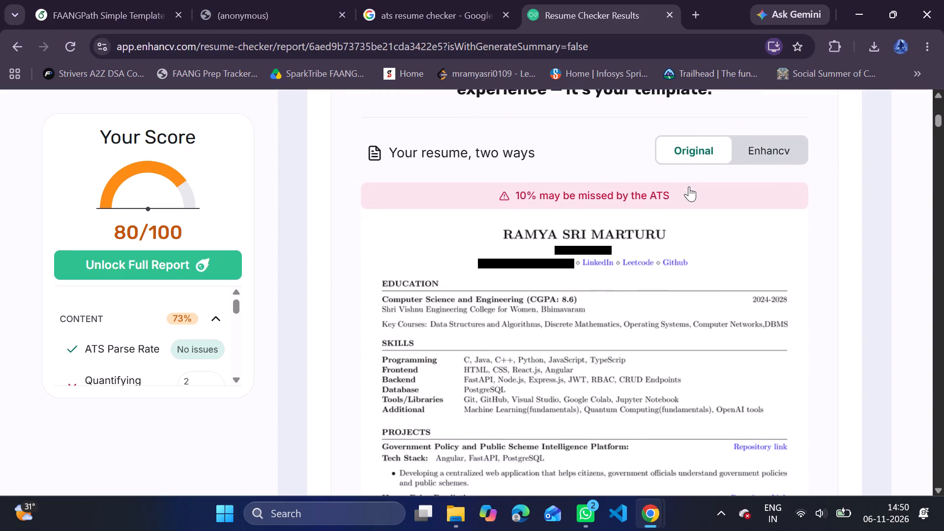
scroll(689, 186, "down", 3)
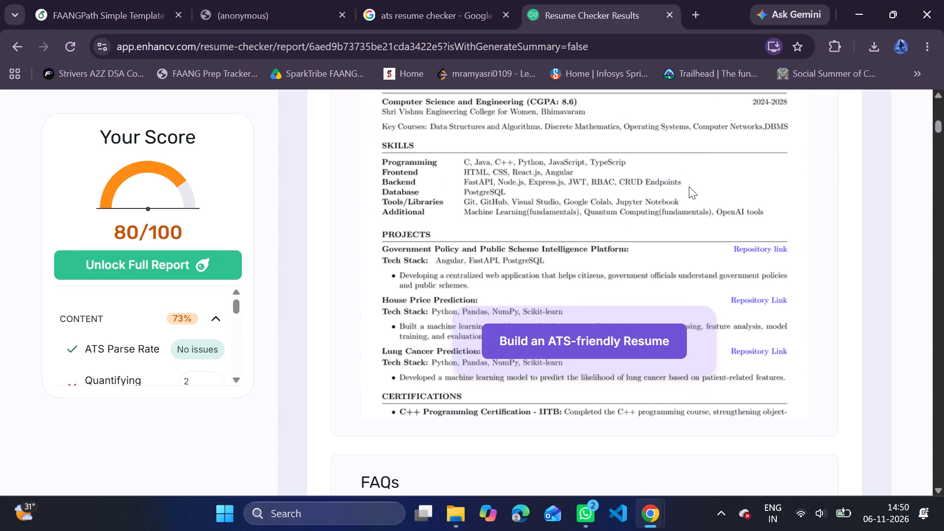
scroll(689, 186, "down", 1)
scroll(689, 186, "up", 2)
scroll(689, 186, "down", 2)
scroll(689, 186, "up", 3)
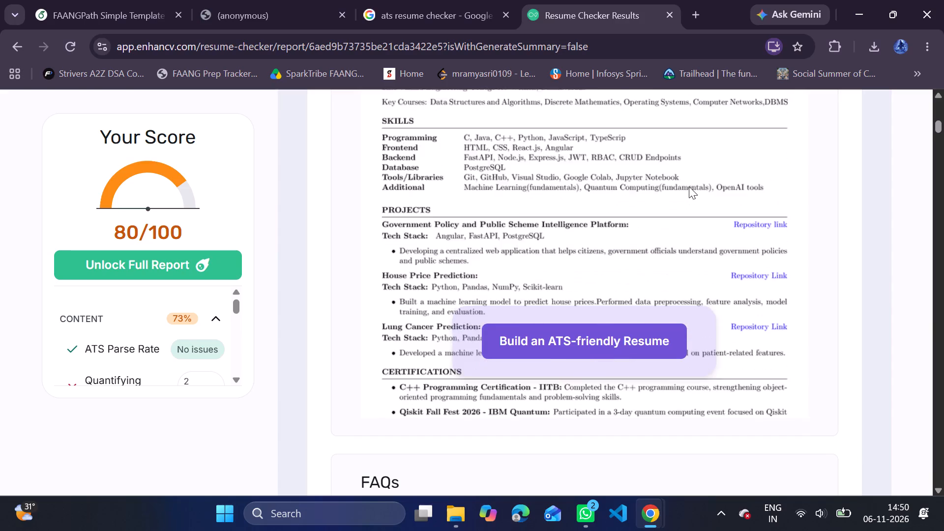
scroll(689, 186, "up", 2)
scroll(836, 393, "down", 3)
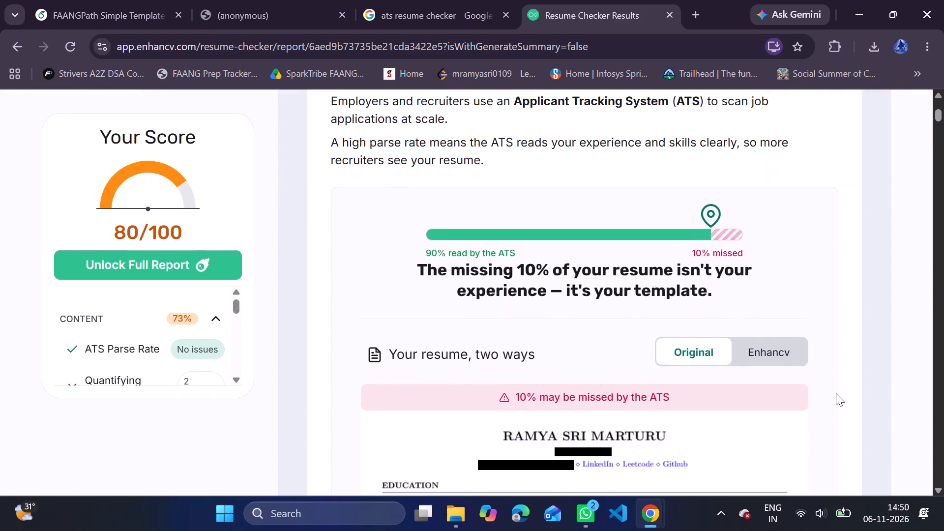
Switch the resume comparison back to the Enhancv version and examine its experience, summary, certifications and skills layout.
left_click(763, 335)
scroll(763, 335, "down", 4)
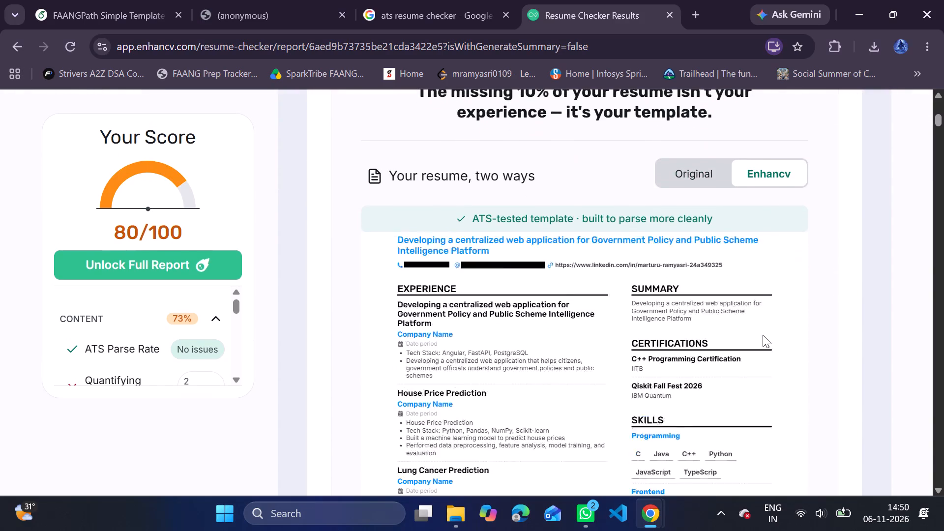
scroll(763, 335, "down", 1)
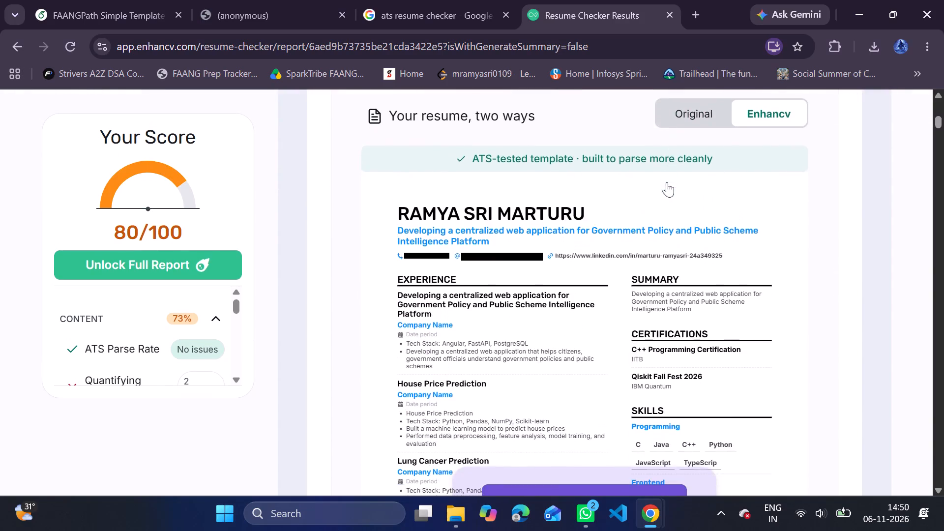